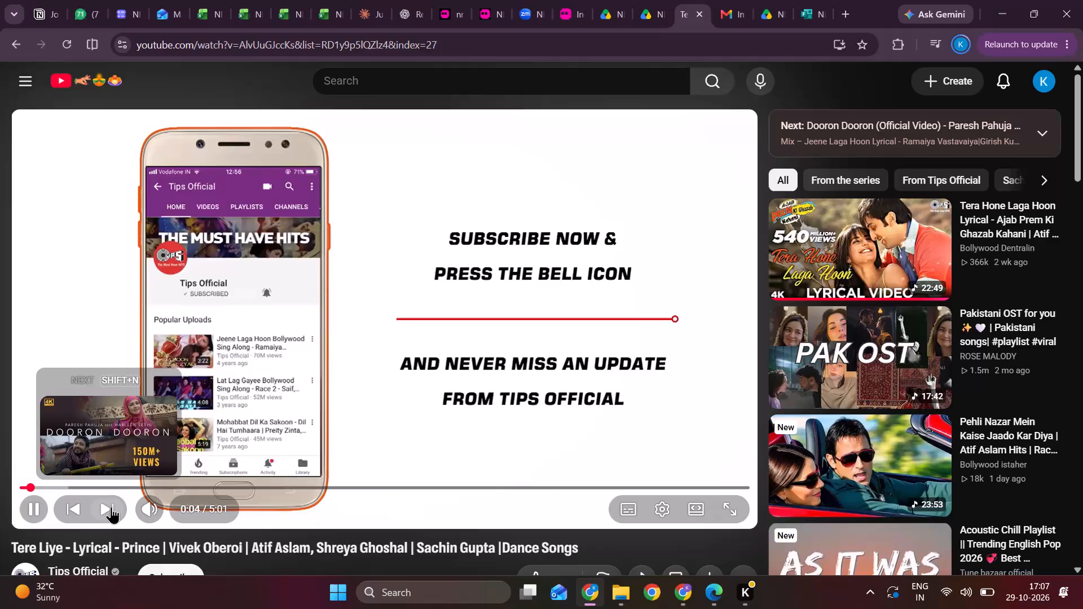
Skip forward past the intro of the Tere Liye lyrical video.
{"action": "key", "text": "Right"}
{"action": "key", "text": "Right"}
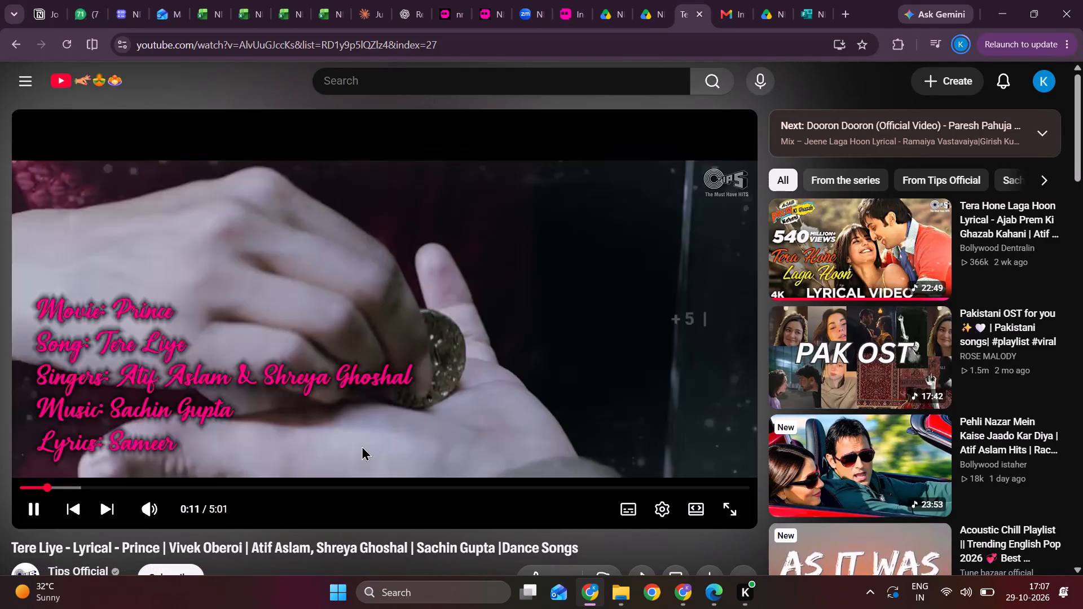
{"action": "key", "text": "Escape"}
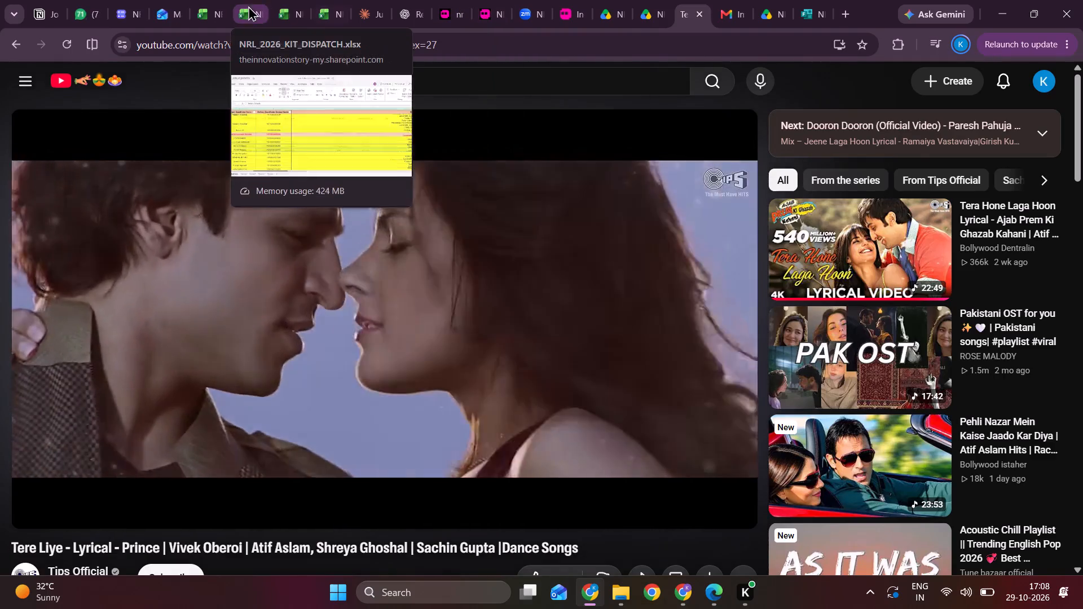
Switch from the video to the SharePoint workbook open just after NRL_2026_KIT_DISPATCH.xlsx.
{"action": "left_click", "coordinate": [248, 5]}
{"action": "left_click", "coordinate": [272, 10]}
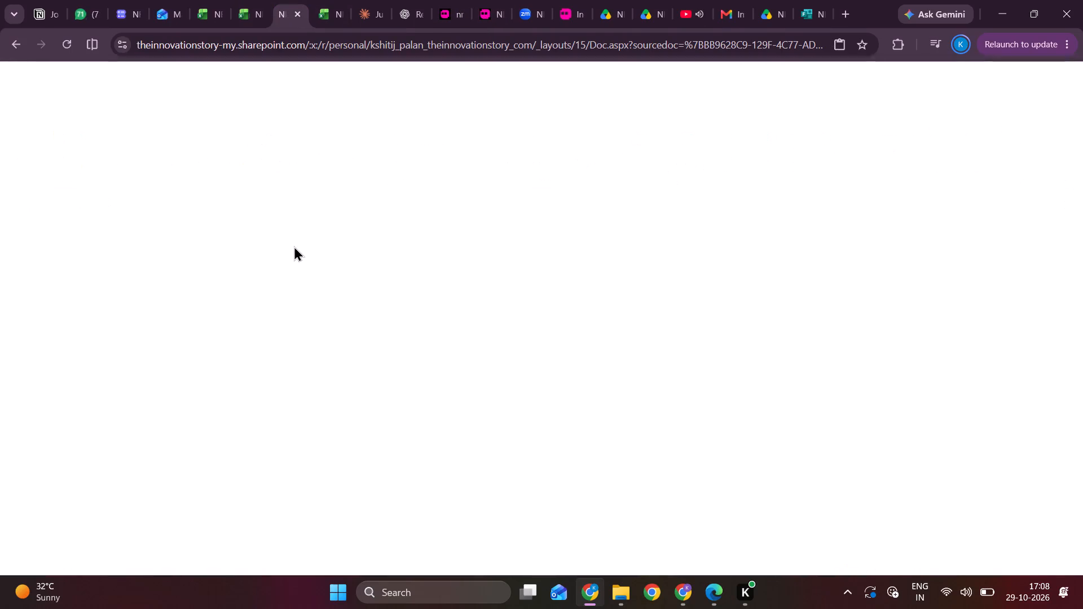
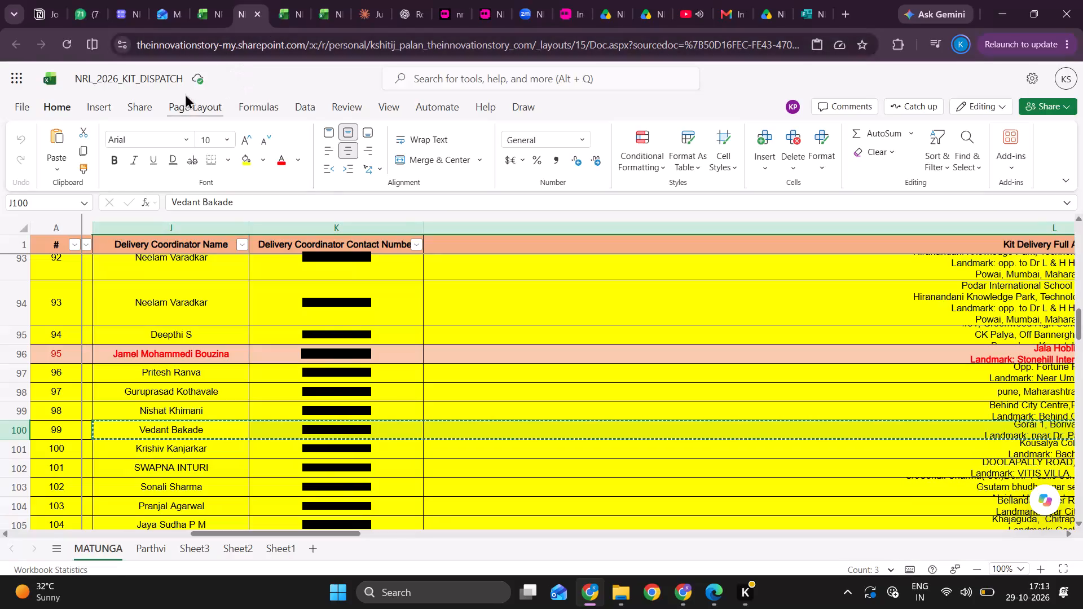
In the NRL Kit Feedback workbook, examine the missing-parts answers and additional comments in the newest responses.
{"action": "left_click", "coordinate": [290, 17]}
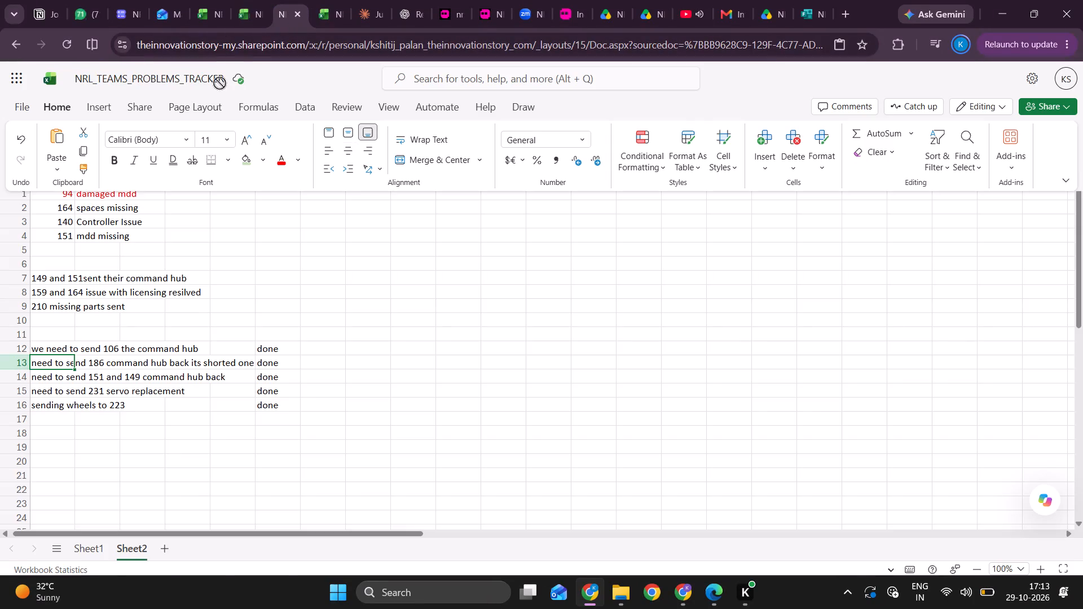
{"action": "left_click", "coordinate": [324, 2]}
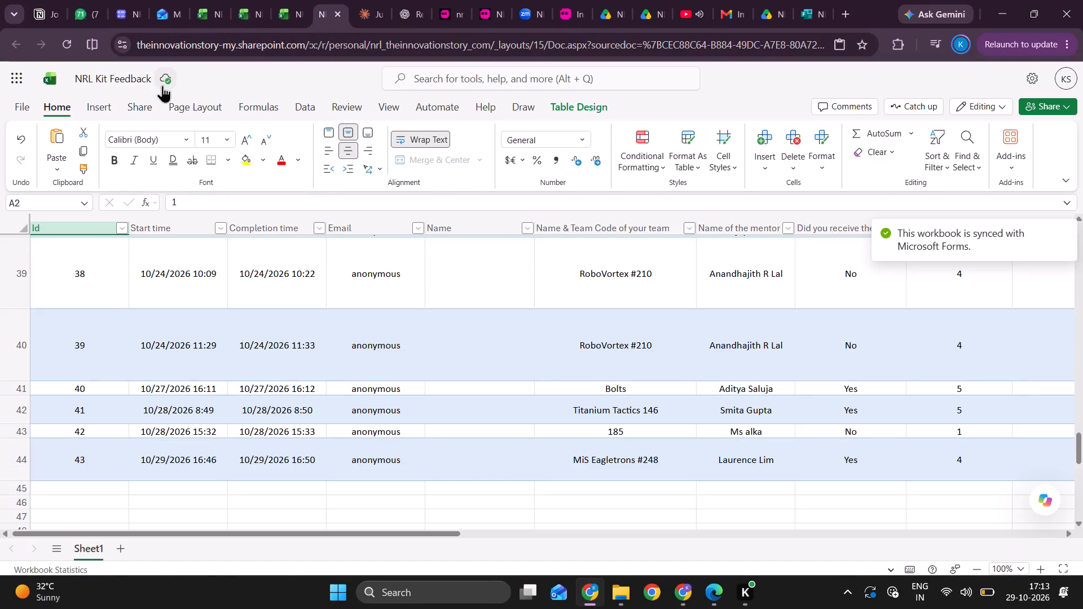
{"action": "scroll", "coordinate": [690, 403], "scroll_direction": "left", "scroll_amount": 4}
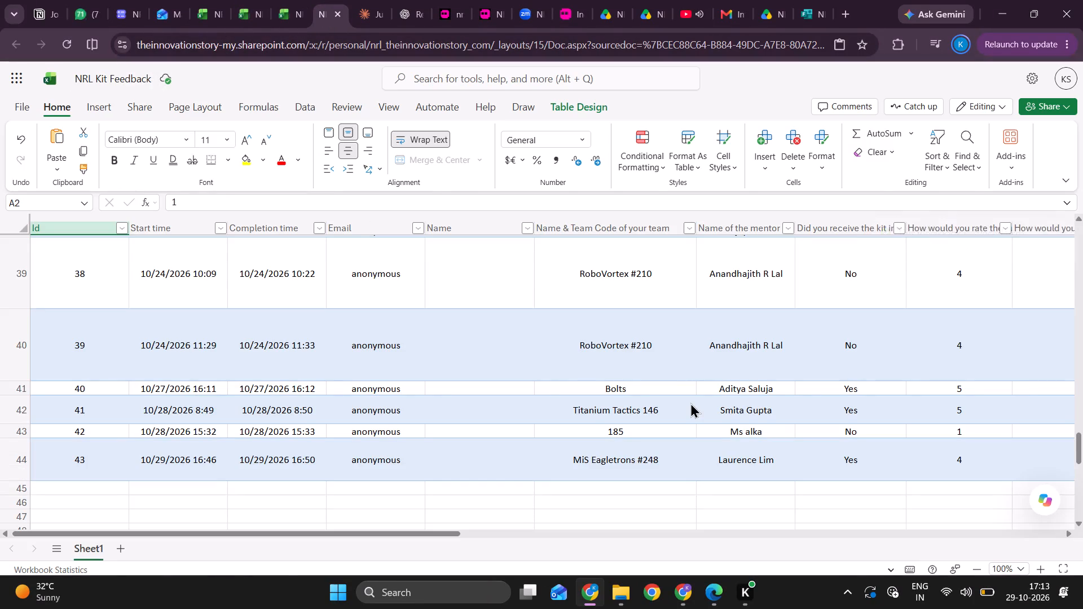
{"action": "left_click", "coordinate": [719, 470]}
{"action": "scroll", "coordinate": [719, 470], "scroll_direction": "left", "scroll_amount": 4}
{"action": "scroll", "coordinate": [719, 470], "scroll_direction": "down", "scroll_amount": 2}
{"action": "scroll", "coordinate": [719, 470], "scroll_direction": "left", "scroll_amount": 4}
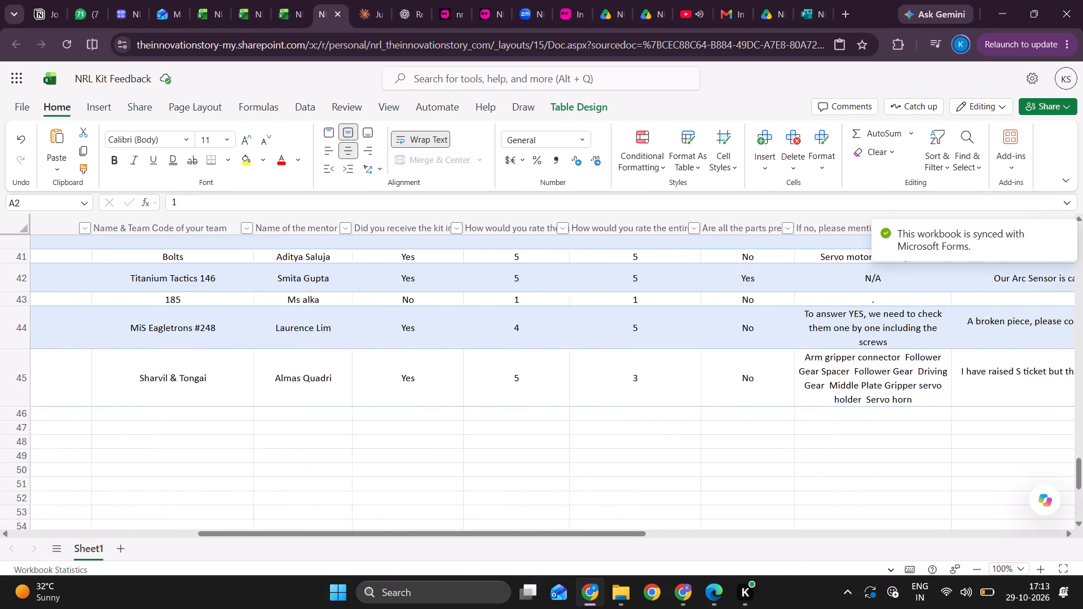
{"action": "scroll", "coordinate": [719, 470], "scroll_direction": "left", "scroll_amount": 3}
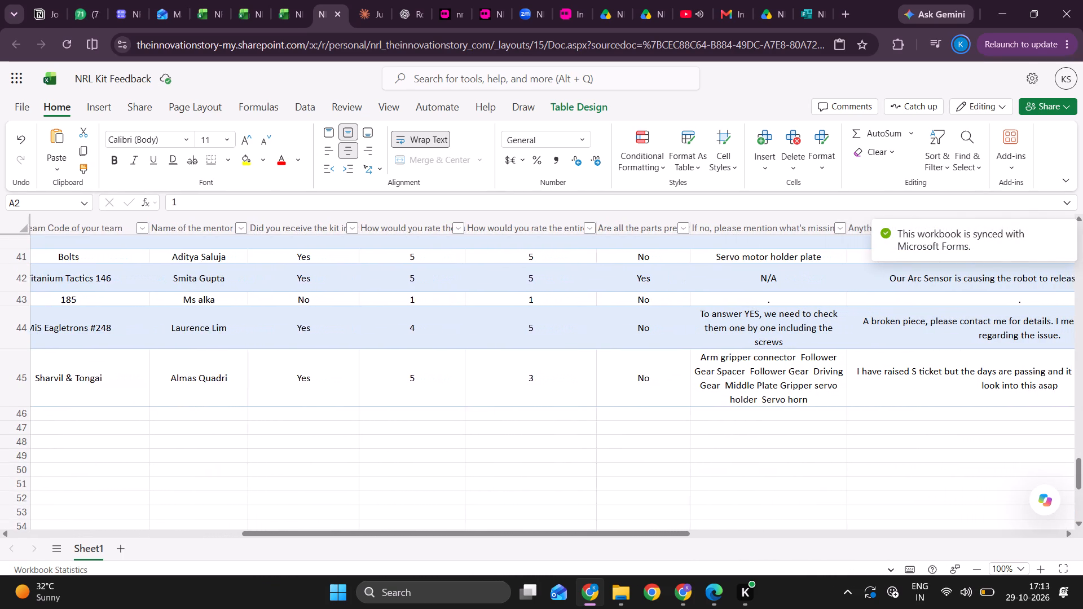
{"action": "scroll", "coordinate": [719, 470], "scroll_direction": "left", "scroll_amount": 5}
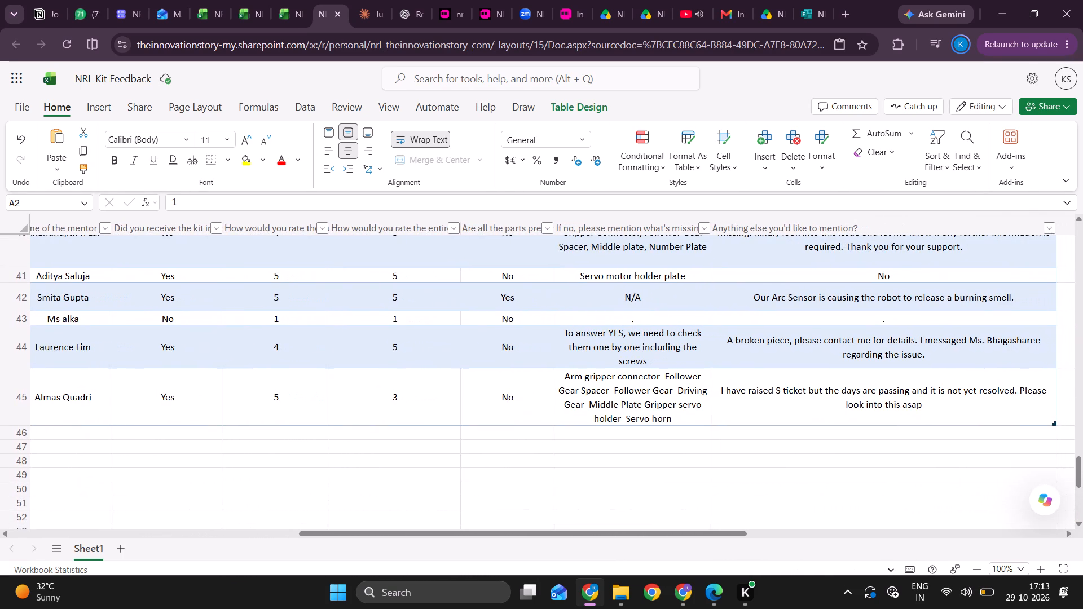
{"action": "scroll", "coordinate": [719, 470], "scroll_direction": "left", "scroll_amount": 1}
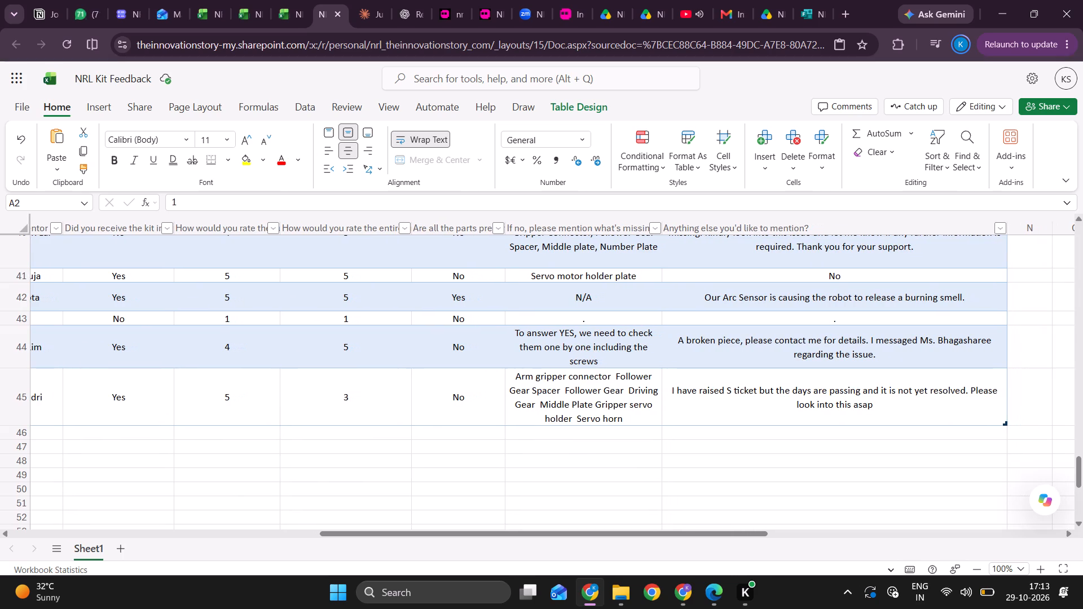
{"action": "scroll", "coordinate": [719, 470], "scroll_direction": "left", "scroll_amount": 2}
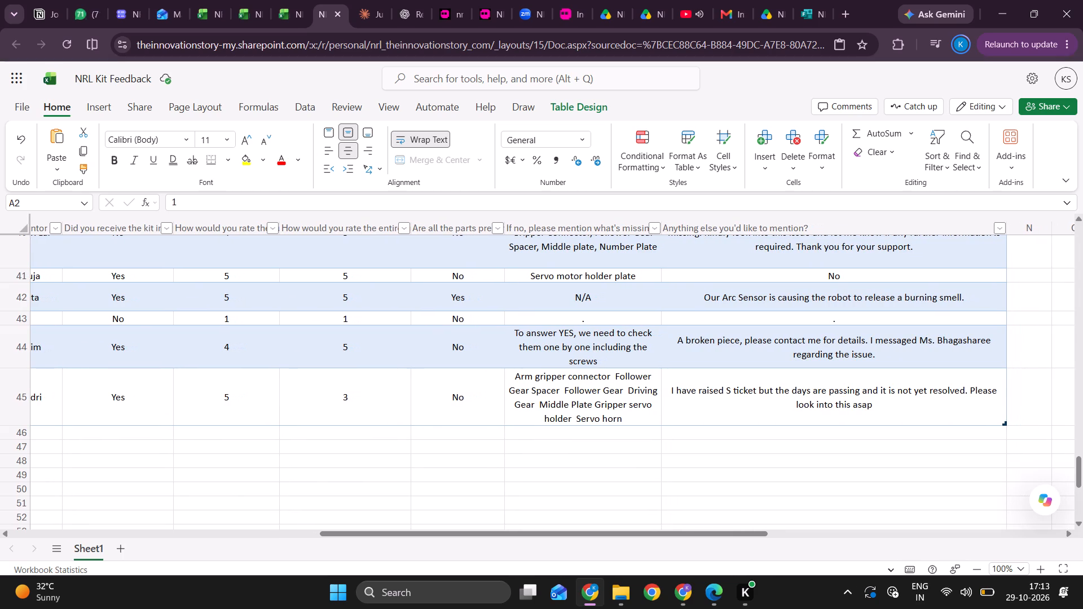
{"action": "scroll", "coordinate": [719, 470], "scroll_direction": "left", "scroll_amount": 1}
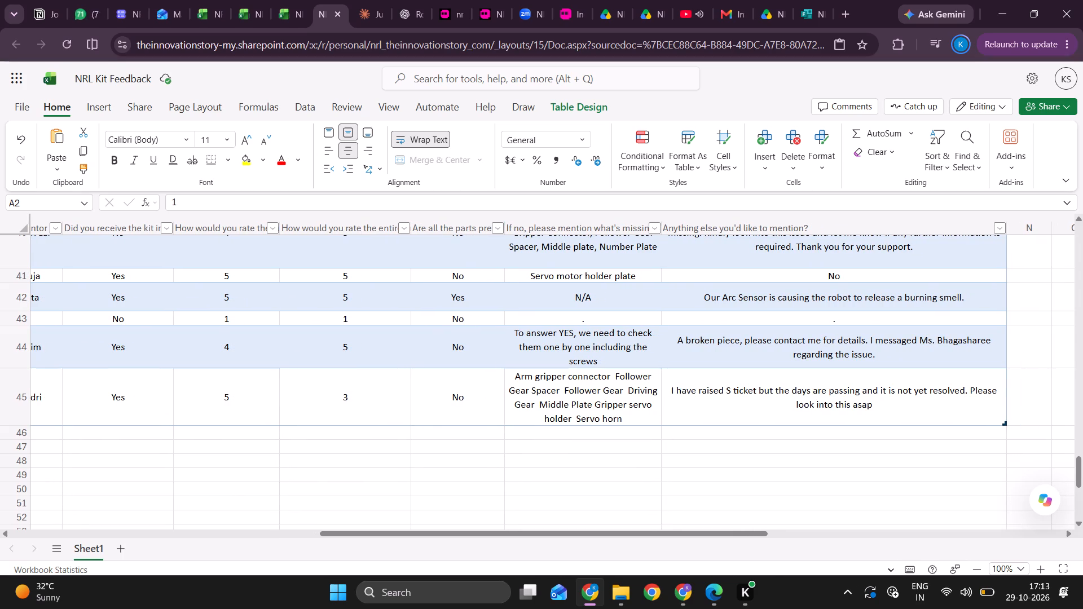
{"action": "left_click", "coordinate": [630, 361]}
{"action": "left_click", "coordinate": [688, 367]}
{"action": "left_click", "coordinate": [604, 415]}
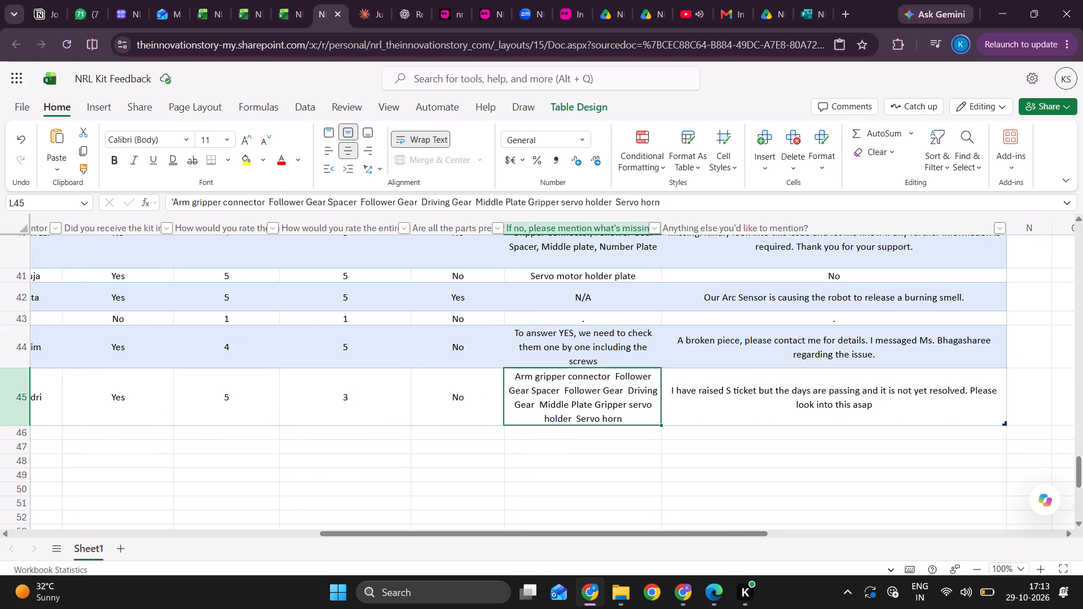
{"action": "left_click", "coordinate": [707, 417]}
{"action": "left_click", "coordinate": [637, 413]}
Check the team name and mentor given in the last two kit feedback responses, rows 44 and 45.
{"action": "scroll", "coordinate": [661, 417], "scroll_direction": "right", "scroll_amount": 2}
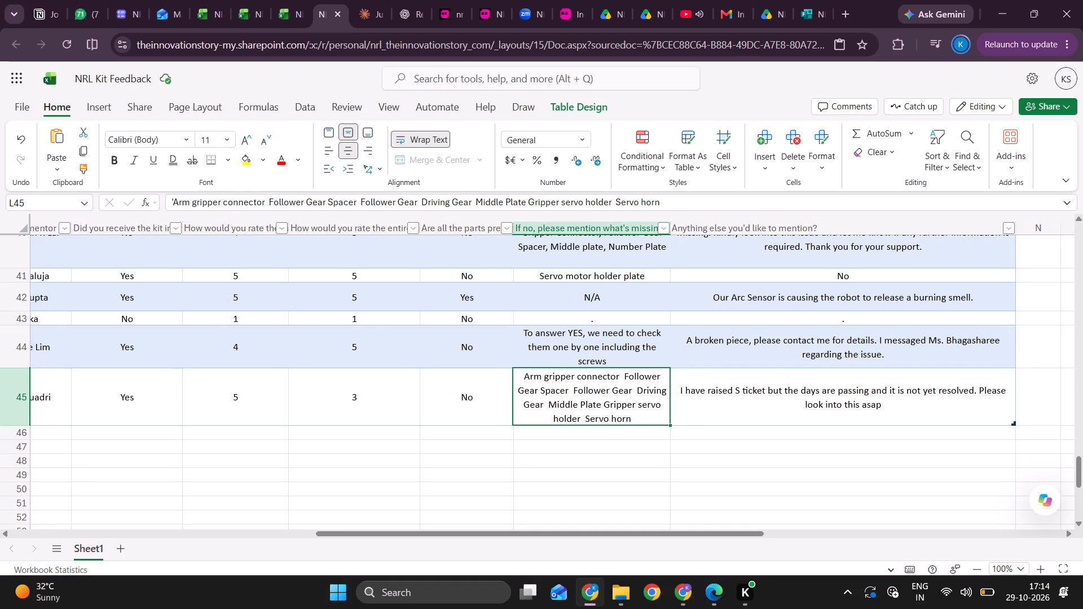
{"action": "scroll", "coordinate": [661, 417], "scroll_direction": "right", "scroll_amount": 5}
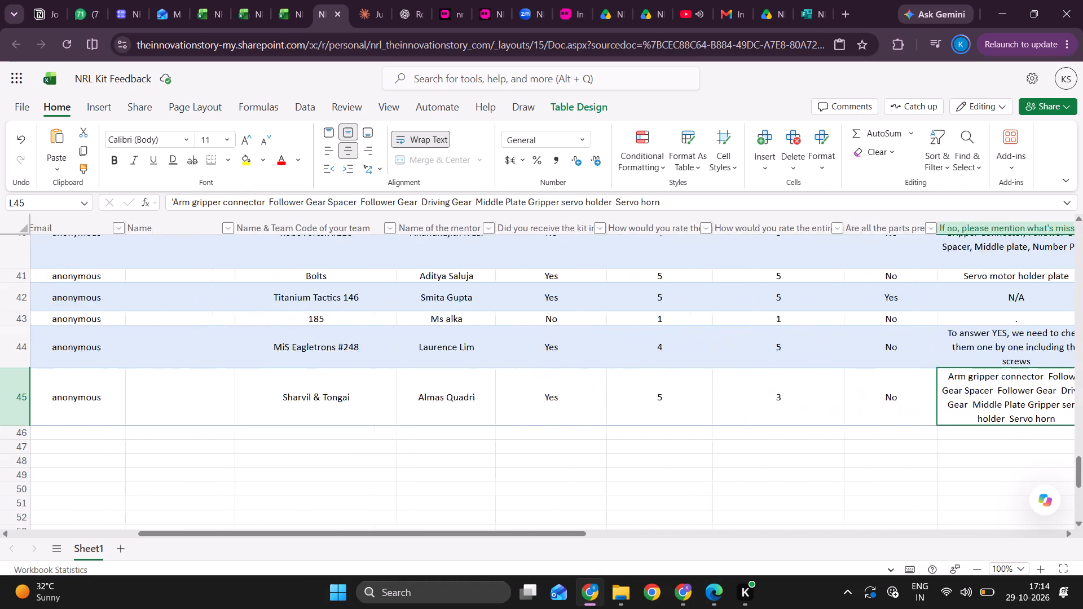
{"action": "scroll", "coordinate": [661, 417], "scroll_direction": "right", "scroll_amount": 4}
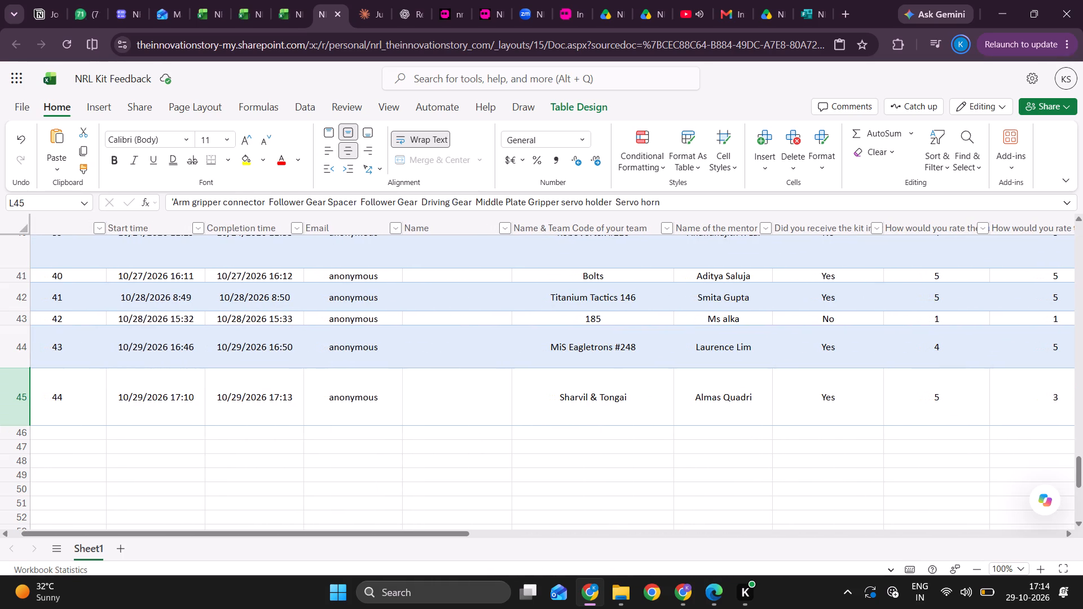
{"action": "scroll", "coordinate": [661, 417], "scroll_direction": "right", "scroll_amount": 2}
{"action": "scroll", "coordinate": [661, 417], "scroll_direction": "left", "scroll_amount": 2}
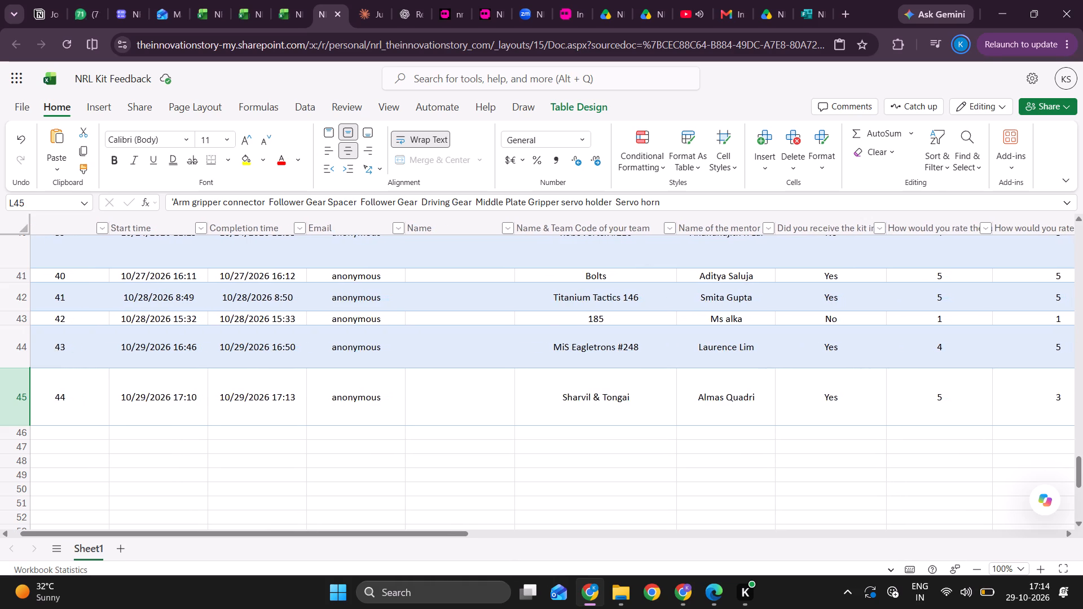
{"action": "scroll", "coordinate": [661, 417], "scroll_direction": "left", "scroll_amount": 1}
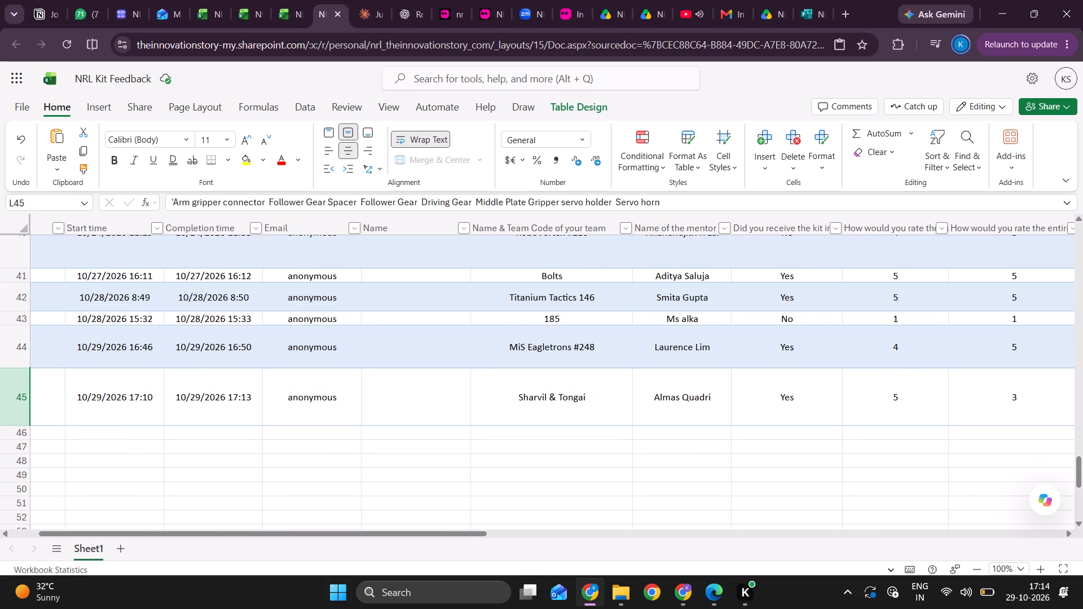
{"action": "scroll", "coordinate": [661, 417], "scroll_direction": "left", "scroll_amount": 3}
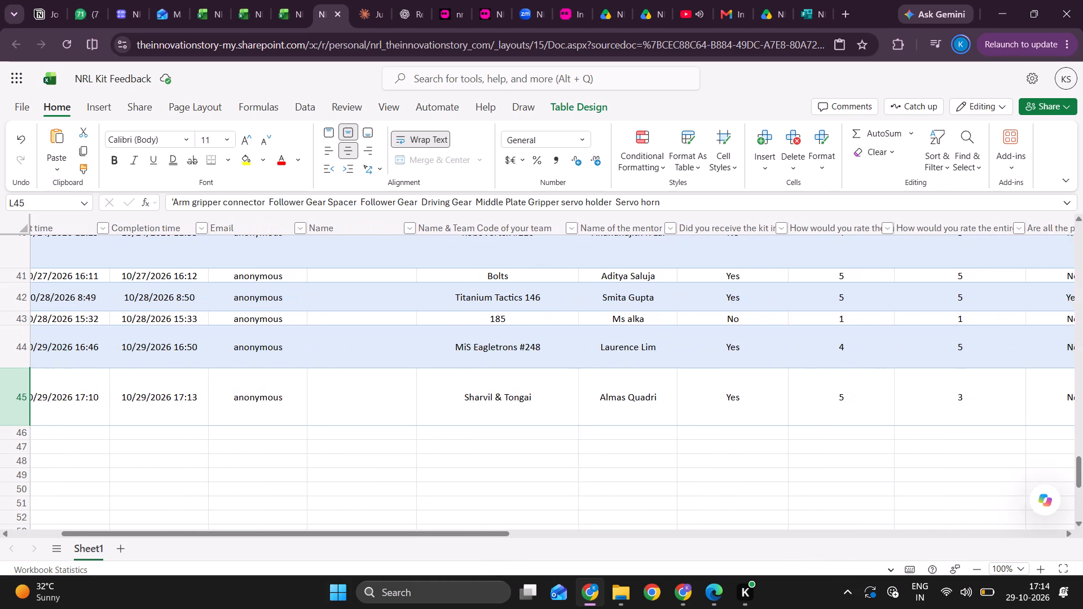
{"action": "scroll", "coordinate": [661, 417], "scroll_direction": "left", "scroll_amount": 2}
{"action": "scroll", "coordinate": [661, 417], "scroll_direction": "right", "scroll_amount": 4}
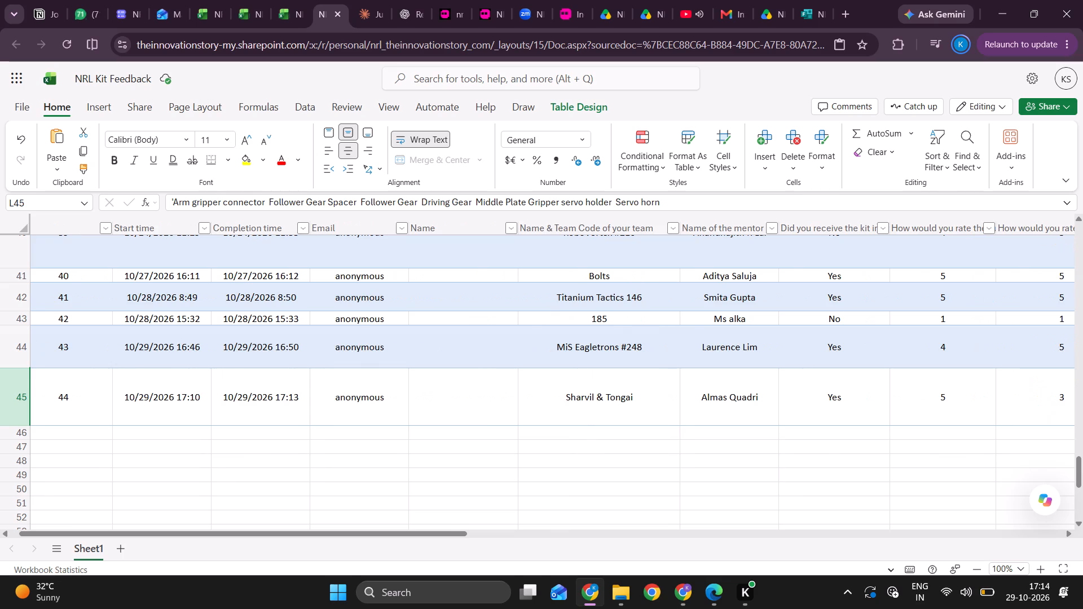
{"action": "left_click", "coordinate": [672, 347]}
{"action": "scroll", "coordinate": [689, 376], "scroll_direction": "left", "scroll_amount": 1}
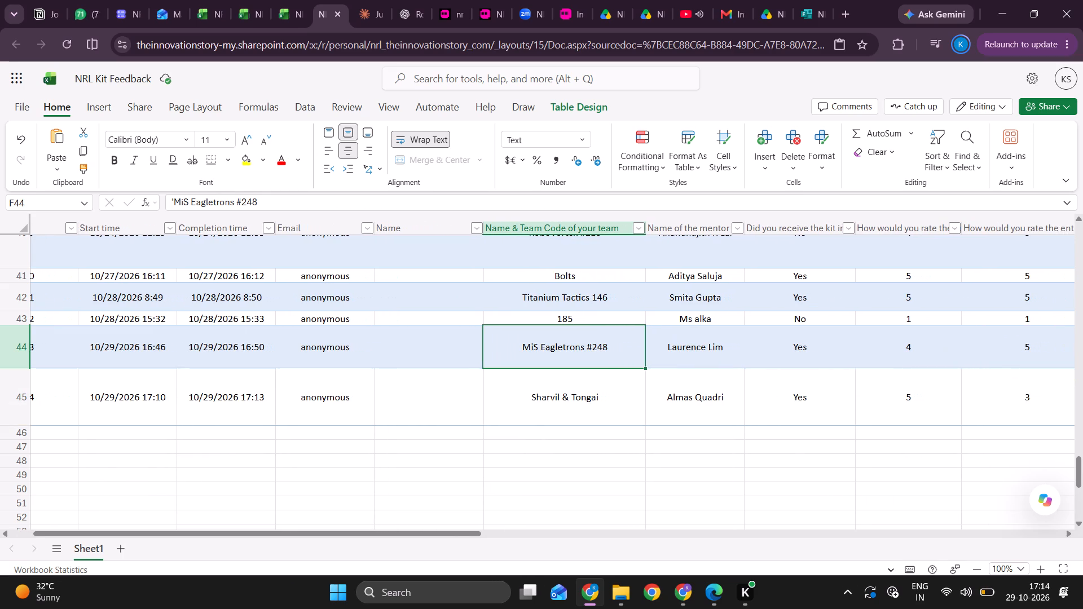
{"action": "left_click", "coordinate": [637, 395]}
{"action": "left_click", "coordinate": [683, 411]}
Search the NRL_2026_KIT_DISPATCH workbook for the newest feedback response's mentor by full name and check the team details of the matching rows.
{"action": "left_click", "coordinate": [212, 1]}
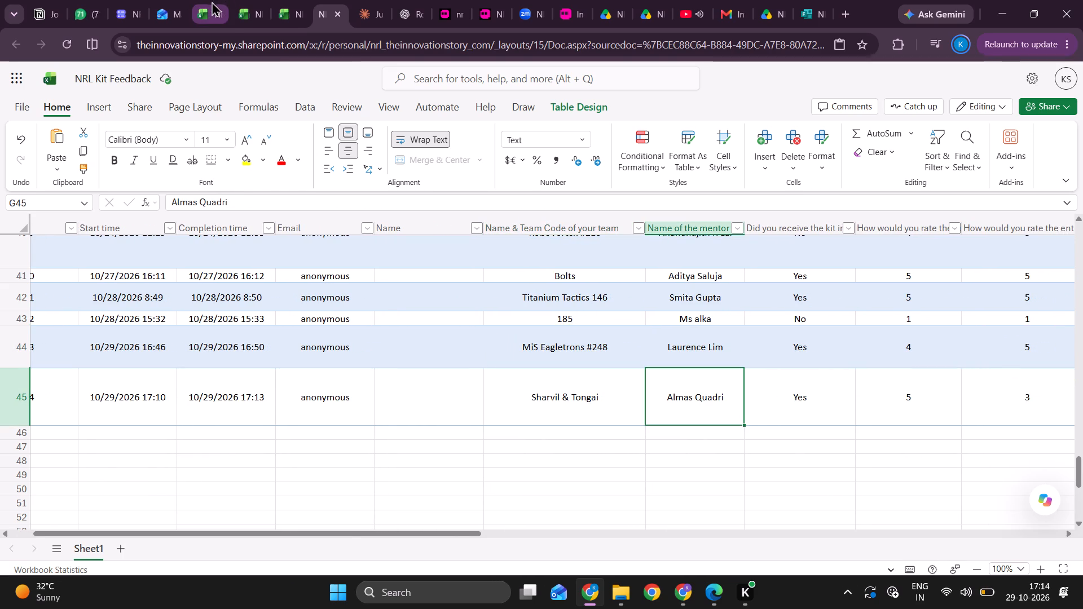
{"action": "left_click", "coordinate": [245, 7]}
{"action": "key", "text": "ctrl+f"}
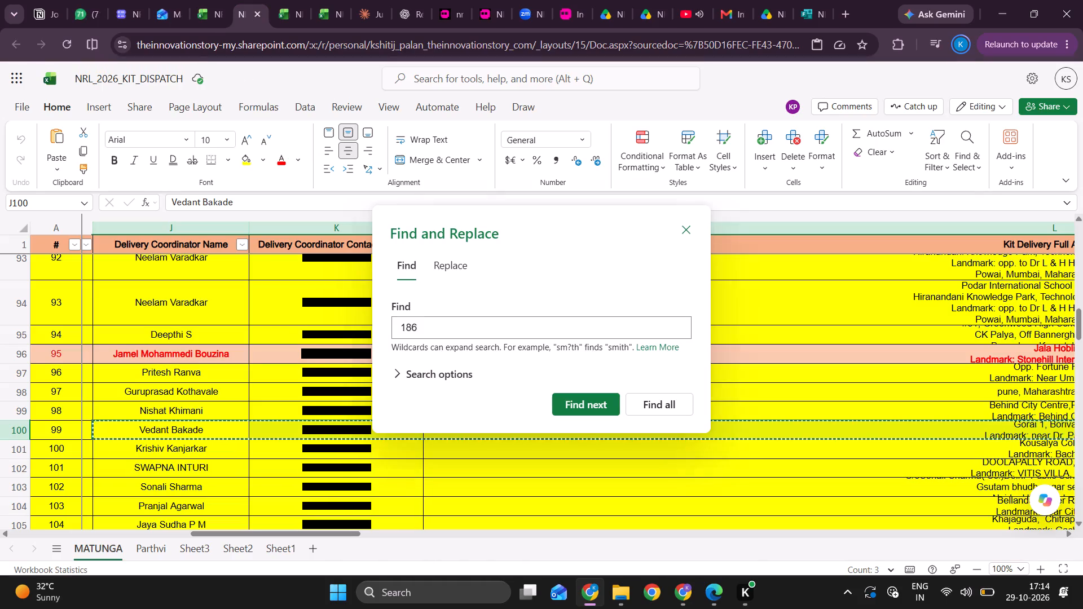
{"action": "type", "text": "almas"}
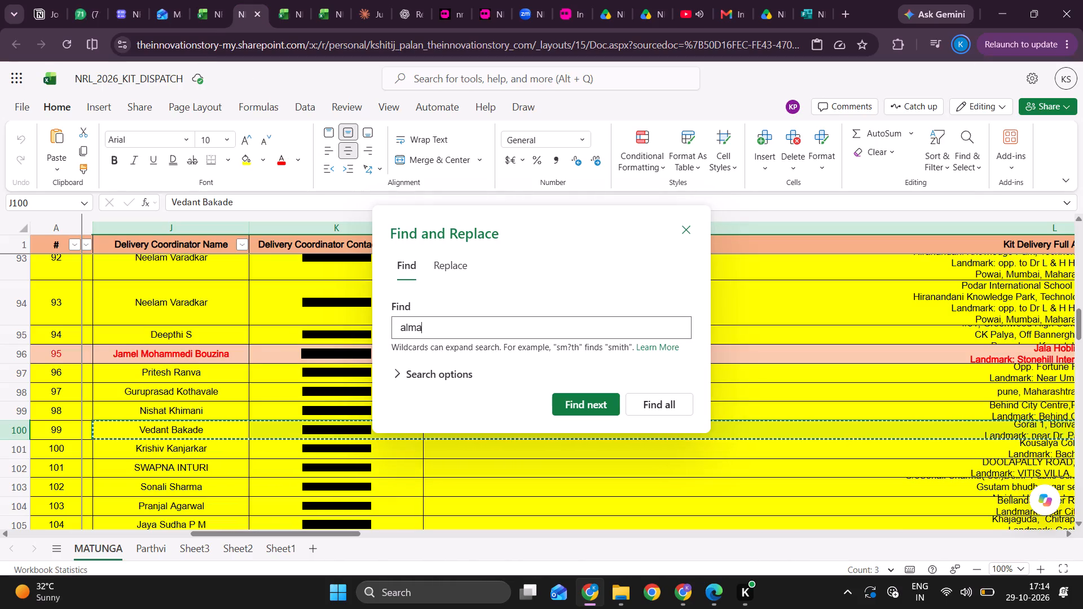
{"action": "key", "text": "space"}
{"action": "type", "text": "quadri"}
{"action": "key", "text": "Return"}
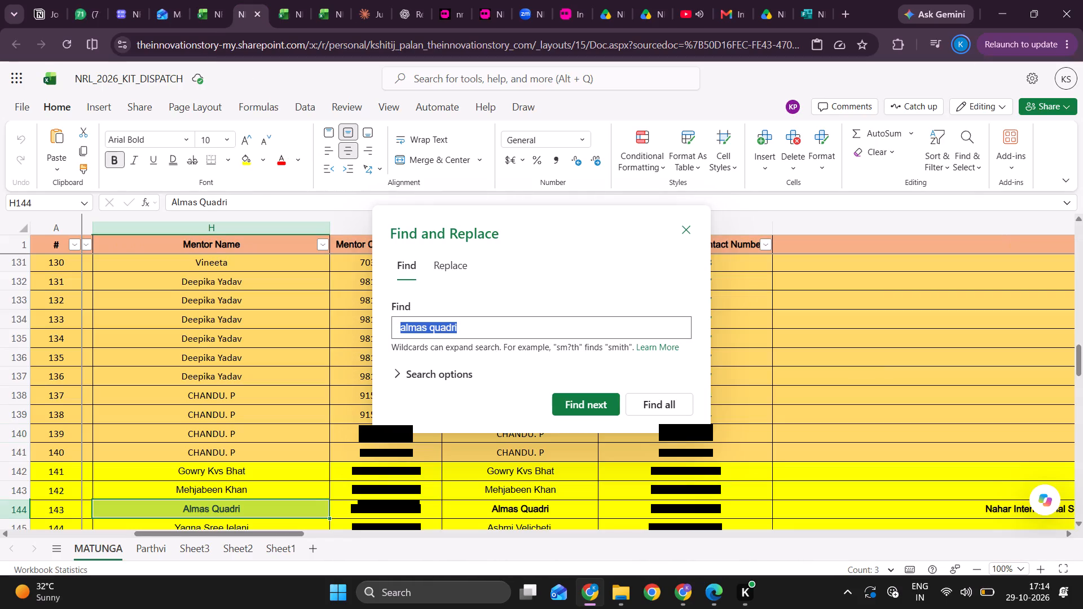
{"action": "scroll", "coordinate": [180, 439], "scroll_direction": "down", "scroll_amount": 1}
{"action": "scroll", "coordinate": [180, 439], "scroll_direction": "left", "scroll_amount": 1}
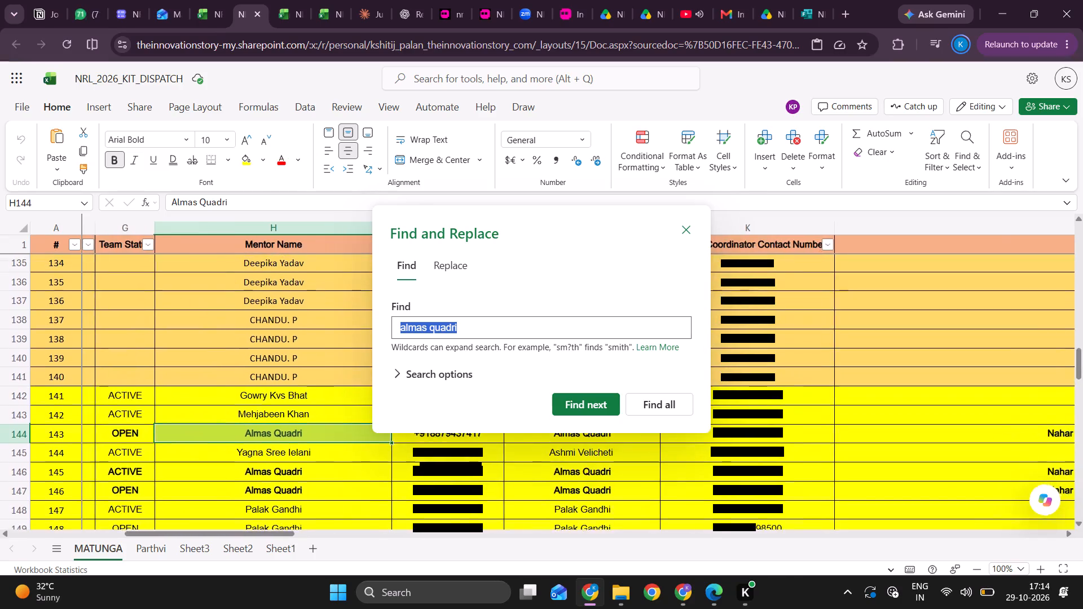
{"action": "scroll", "coordinate": [180, 439], "scroll_direction": "left", "scroll_amount": 5}
{"action": "scroll", "coordinate": [180, 439], "scroll_direction": "right", "scroll_amount": 1}
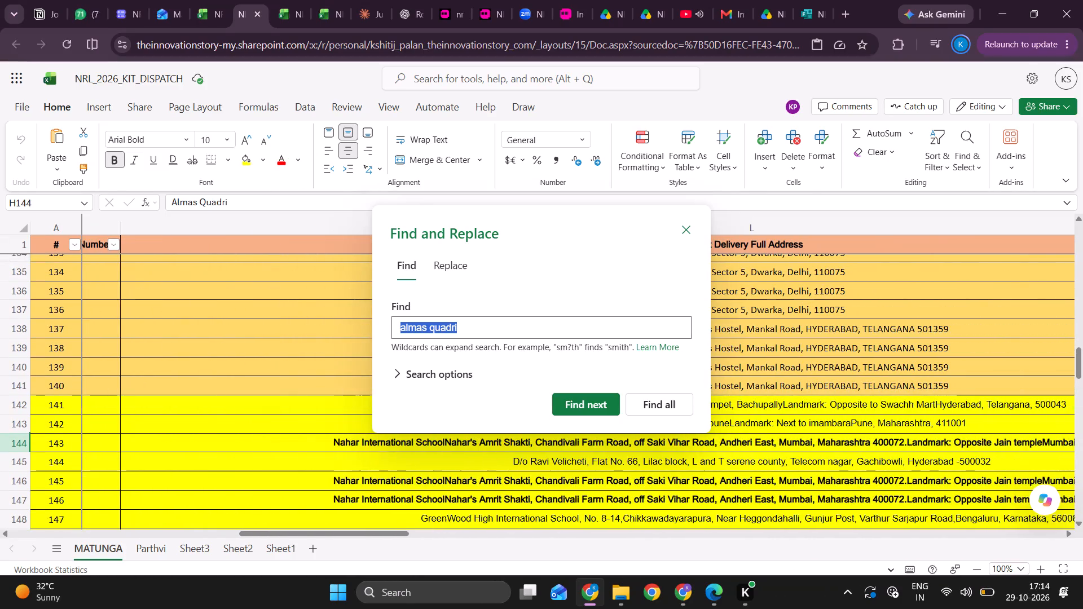
{"action": "scroll", "coordinate": [180, 439], "scroll_direction": "right", "scroll_amount": 1}
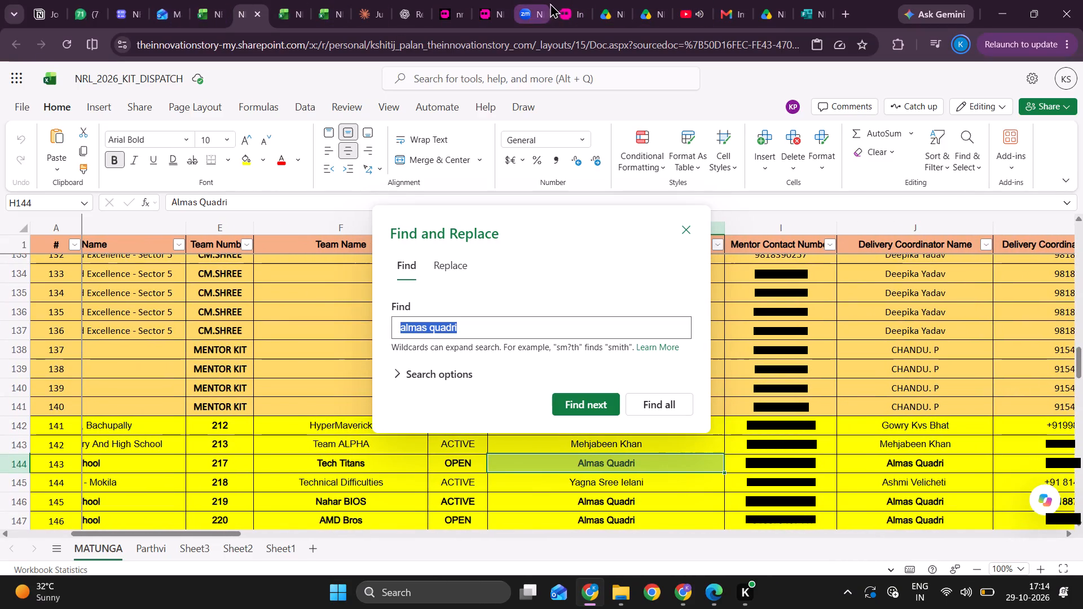
On the NRL portal's Support page, filter the tickets to In progress and look through them.
{"action": "left_click", "coordinate": [483, 0]}
{"action": "scroll", "coordinate": [450, 403], "scroll_direction": "up", "scroll_amount": 5}
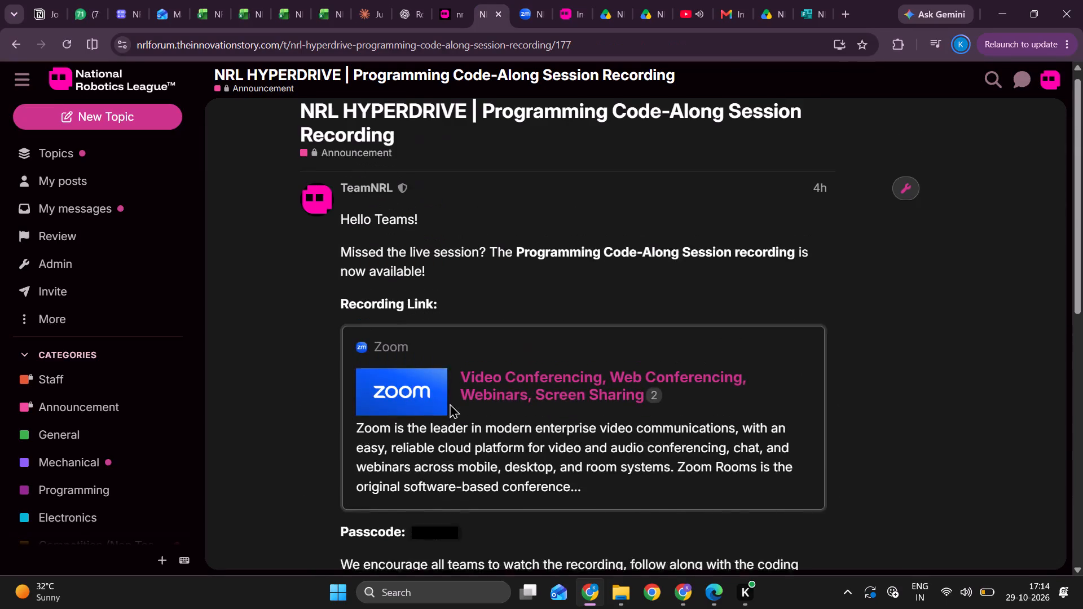
{"action": "left_click", "coordinate": [441, 4]}
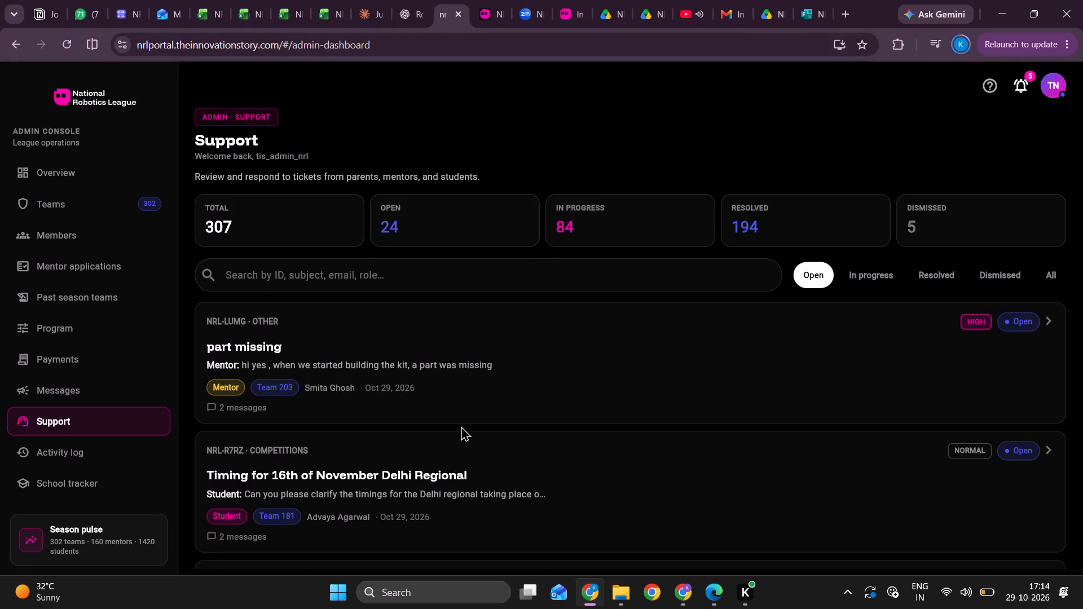
{"action": "scroll", "coordinate": [461, 426], "scroll_direction": "down", "scroll_amount": 1}
{"action": "left_click", "coordinate": [866, 272]}
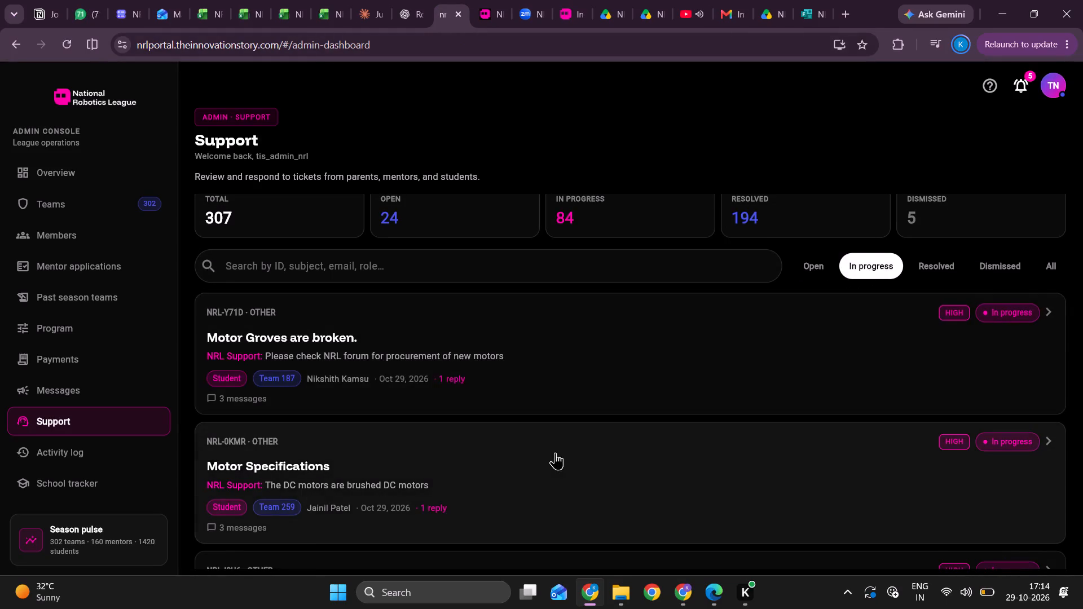
{"action": "scroll", "coordinate": [555, 452], "scroll_direction": "down", "scroll_amount": 7}
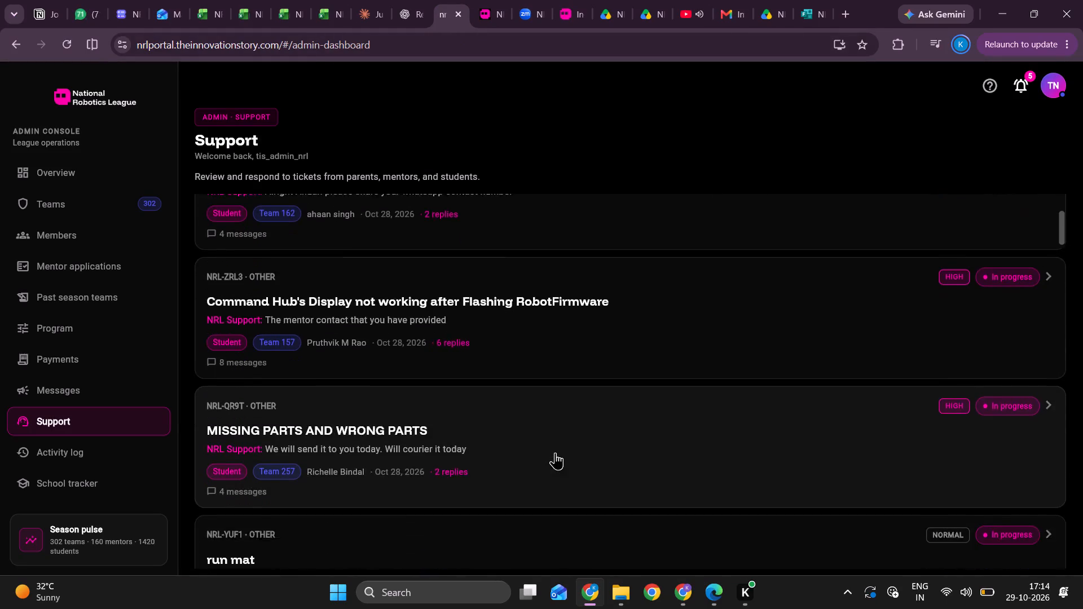
{"action": "scroll", "coordinate": [555, 452], "scroll_direction": "down", "scroll_amount": 8}
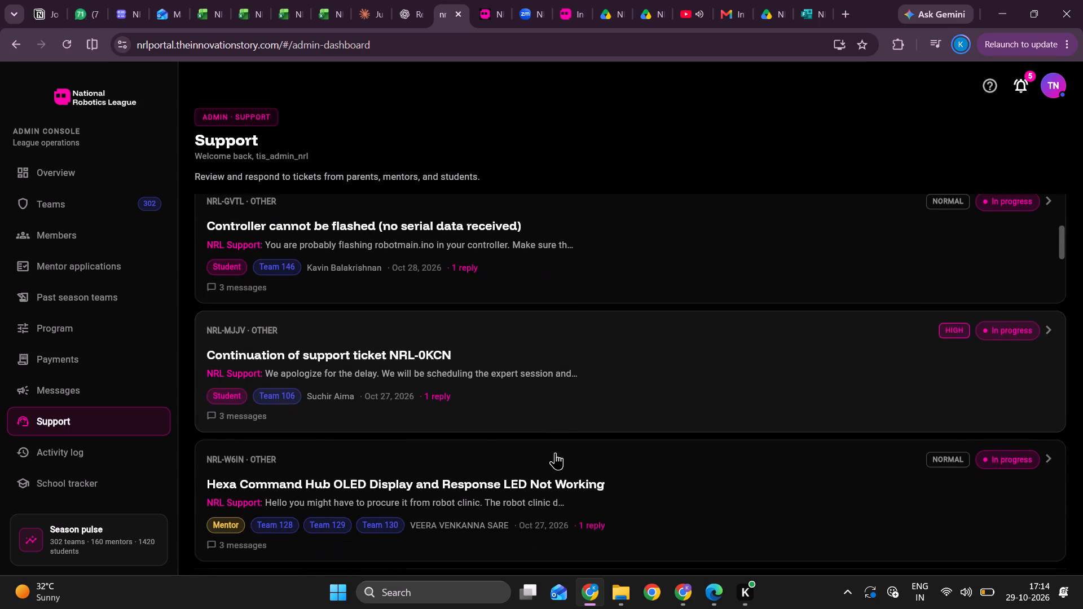
{"action": "scroll", "coordinate": [555, 452], "scroll_direction": "down", "scroll_amount": 6}
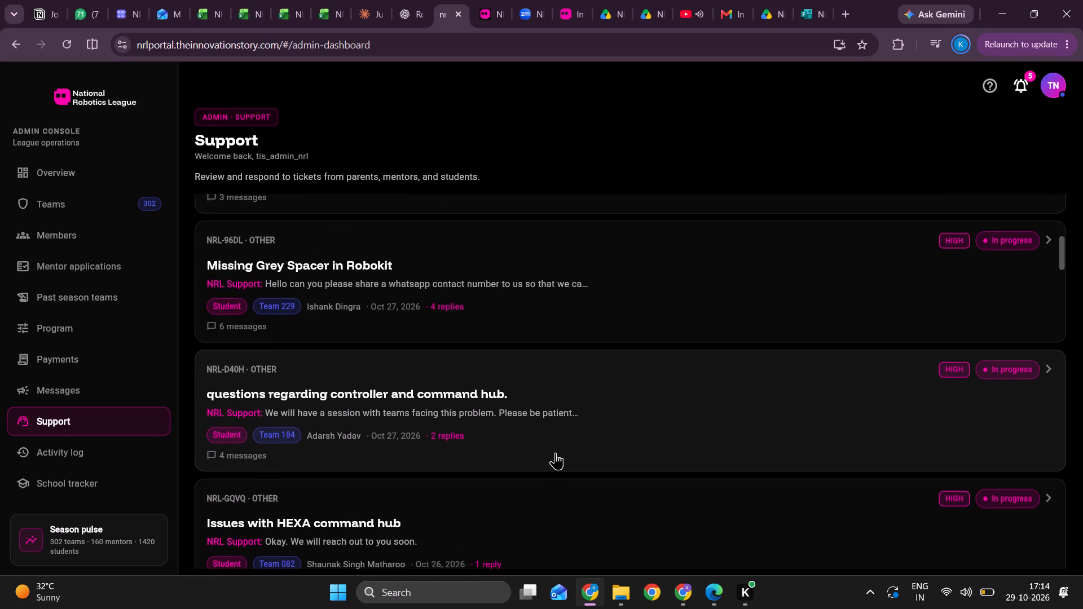
{"action": "scroll", "coordinate": [555, 452], "scroll_direction": "down", "scroll_amount": 7}
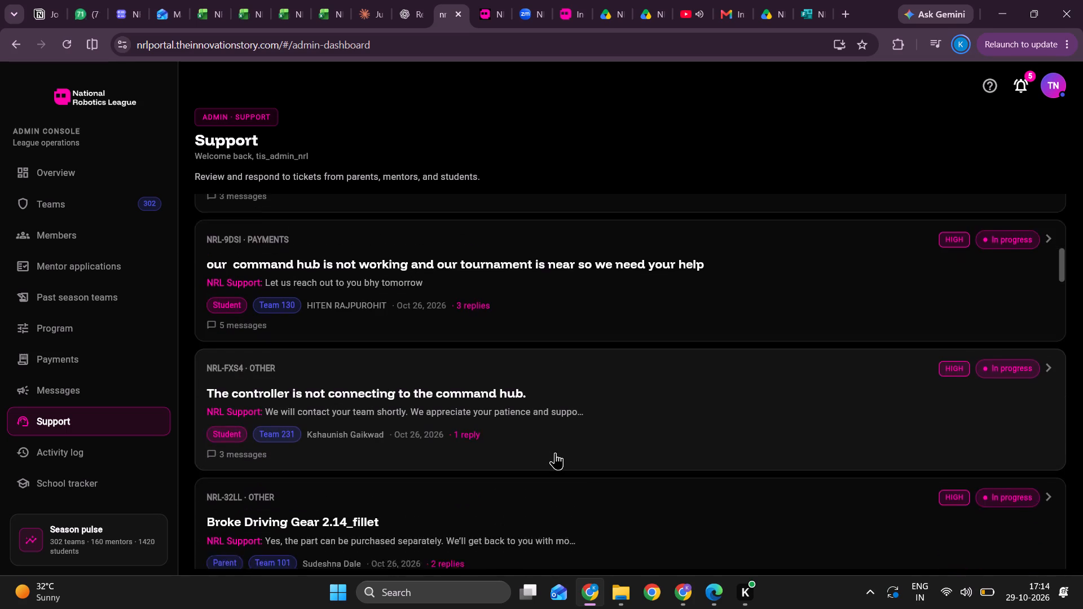
{"action": "scroll", "coordinate": [555, 452], "scroll_direction": "down", "scroll_amount": 2}
Return to the NRL_2026_KIT_DISPATCH workbook and step through further matches for the same mentor.
{"action": "left_click", "coordinate": [243, 11]}
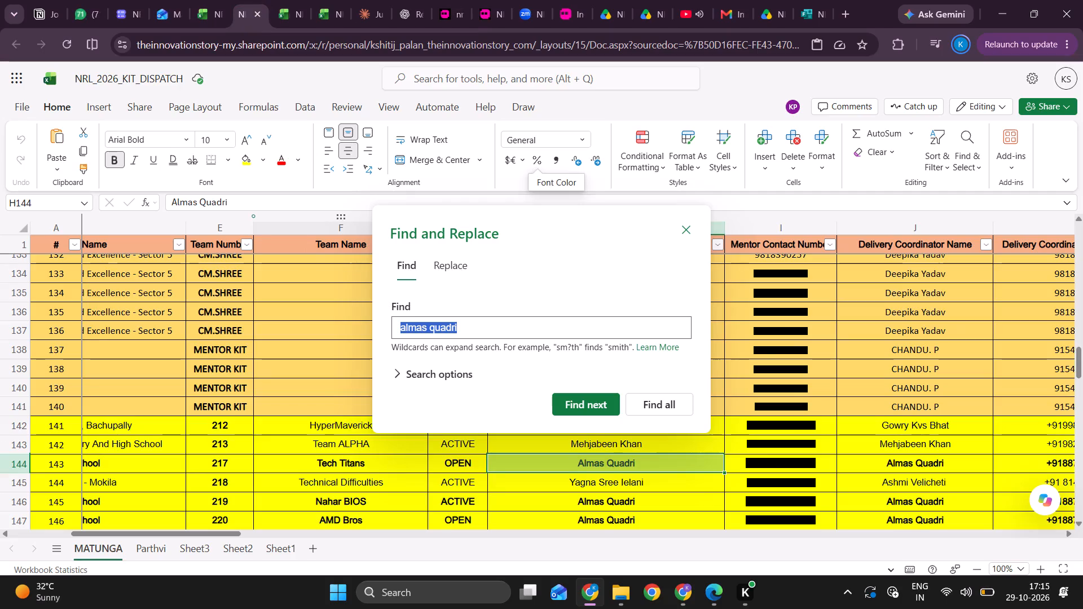
{"action": "key", "text": "Return"}
{"action": "key", "text": "Return"}
{"action": "key", "text": "Return"}
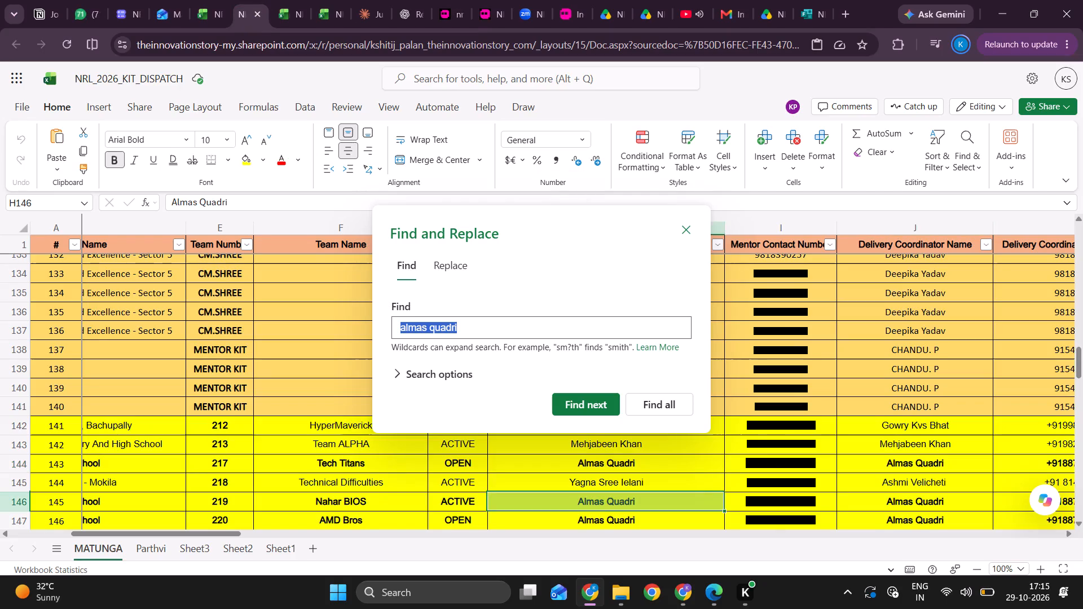
Step through more matches for the mentor's name in the MATUNGA sheet, checking the team numbers and names.
{"action": "key", "text": "Return"}
{"action": "key", "text": "Return"}
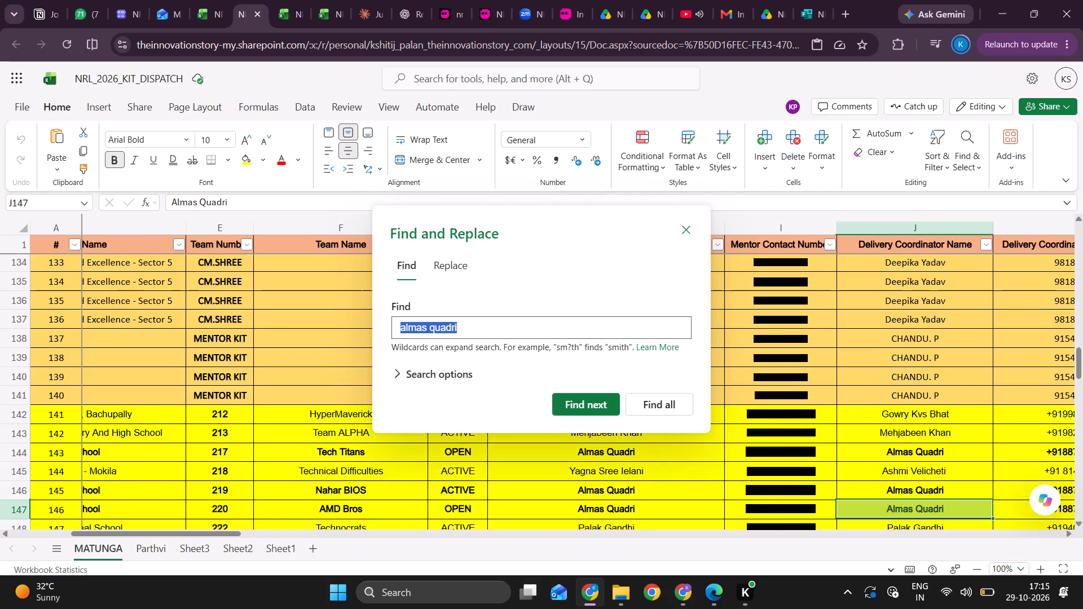
{"action": "key", "text": "Return"}
{"action": "key", "text": "Return"}
{"action": "key", "text": "Return"}
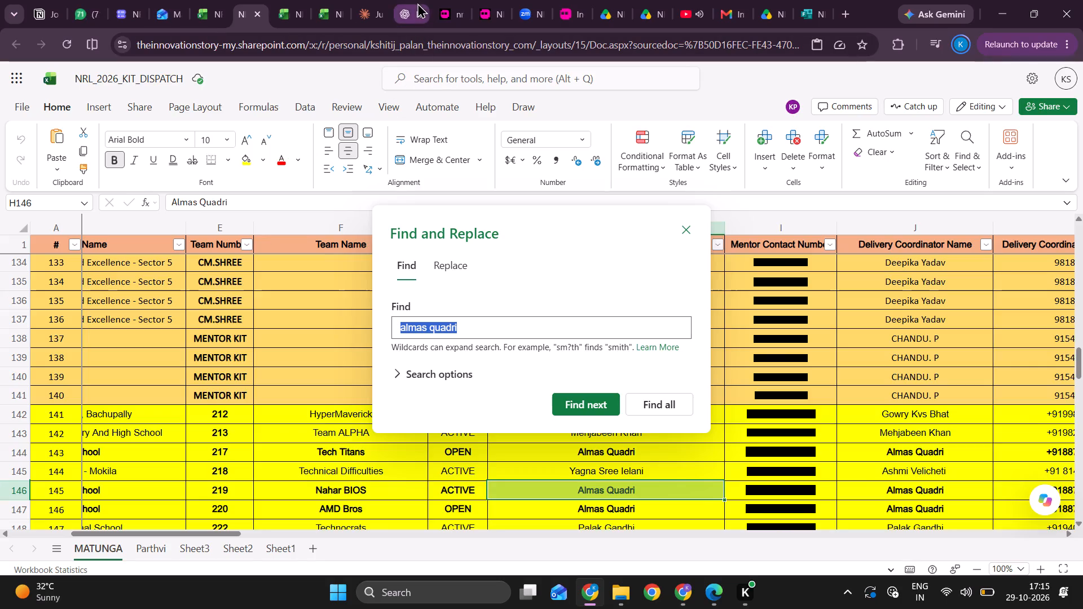
Look through the in-progress tickets on the NRL portal's Support page for one from the same mentor about missing kit parts.
{"action": "left_click", "coordinate": [461, 1]}
{"action": "scroll", "coordinate": [398, 404], "scroll_direction": "up", "scroll_amount": 2}
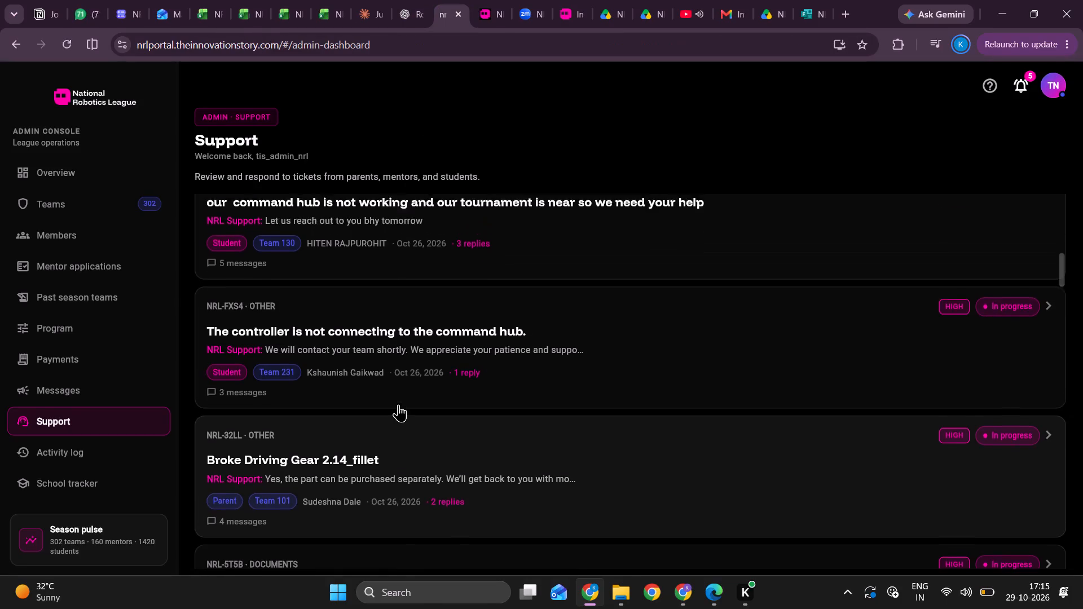
{"action": "scroll", "coordinate": [398, 404], "scroll_direction": "up", "scroll_amount": 7}
{"action": "scroll", "coordinate": [398, 404], "scroll_direction": "down", "scroll_amount": 1}
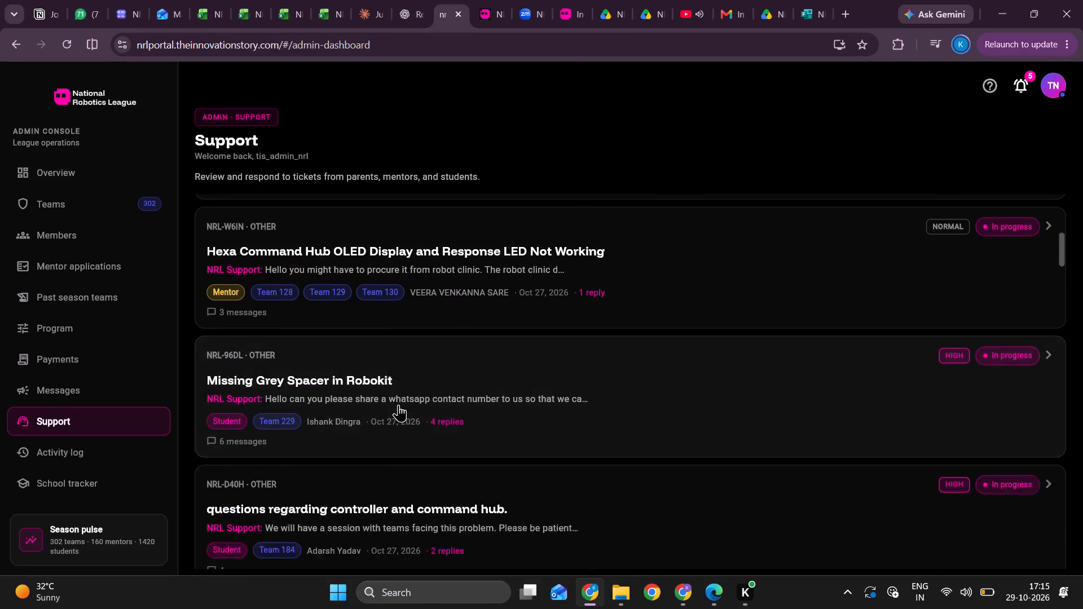
{"action": "scroll", "coordinate": [398, 404], "scroll_direction": "down", "scroll_amount": 4}
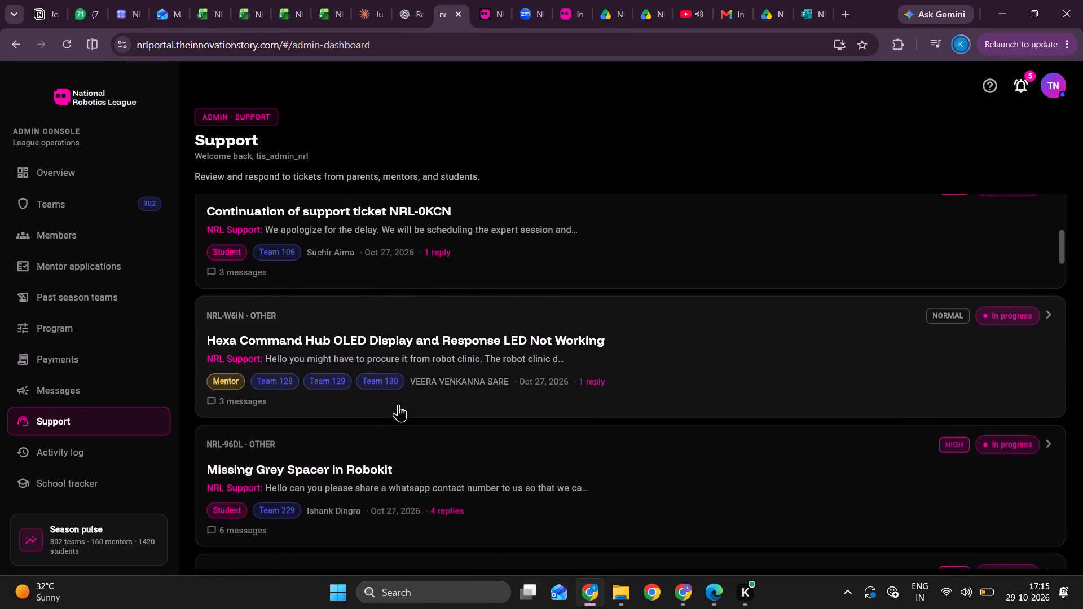
{"action": "scroll", "coordinate": [398, 404], "scroll_direction": "down", "scroll_amount": 2}
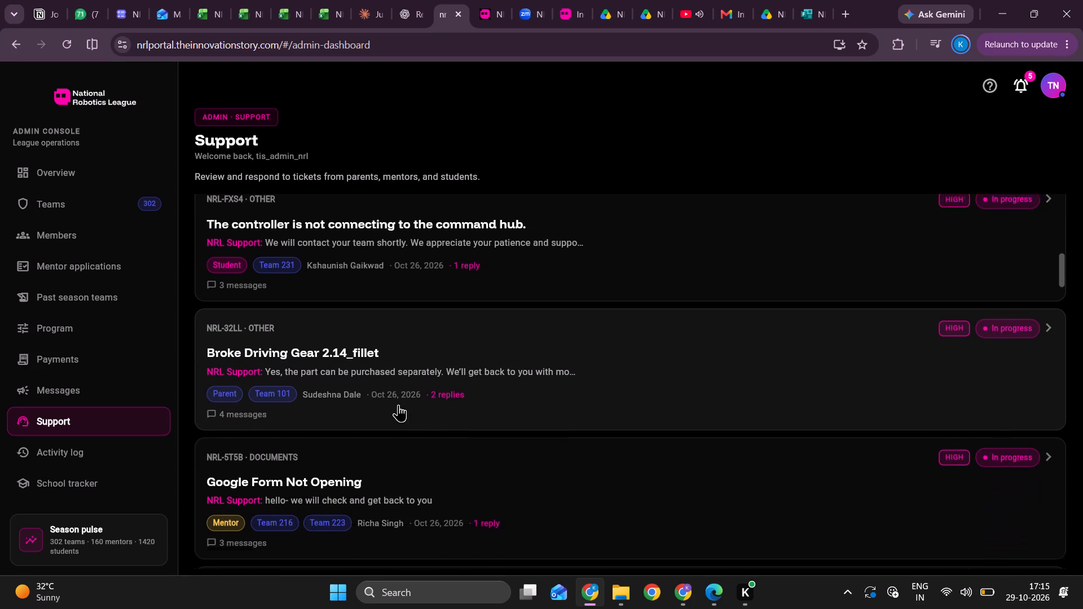
{"action": "scroll", "coordinate": [398, 404], "scroll_direction": "down", "scroll_amount": 3}
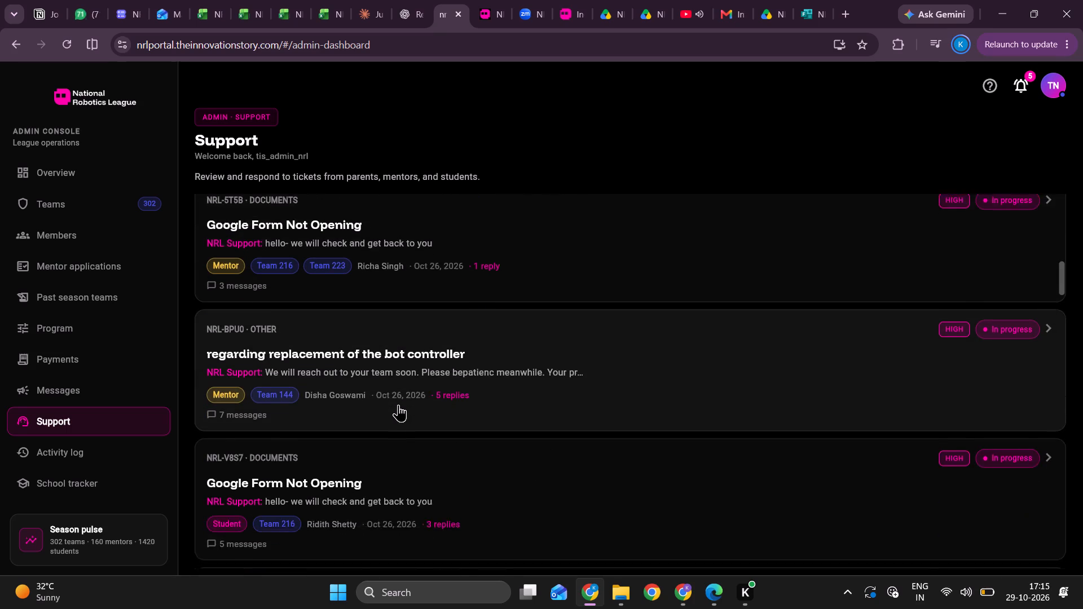
{"action": "scroll", "coordinate": [398, 404], "scroll_direction": "down", "scroll_amount": 4}
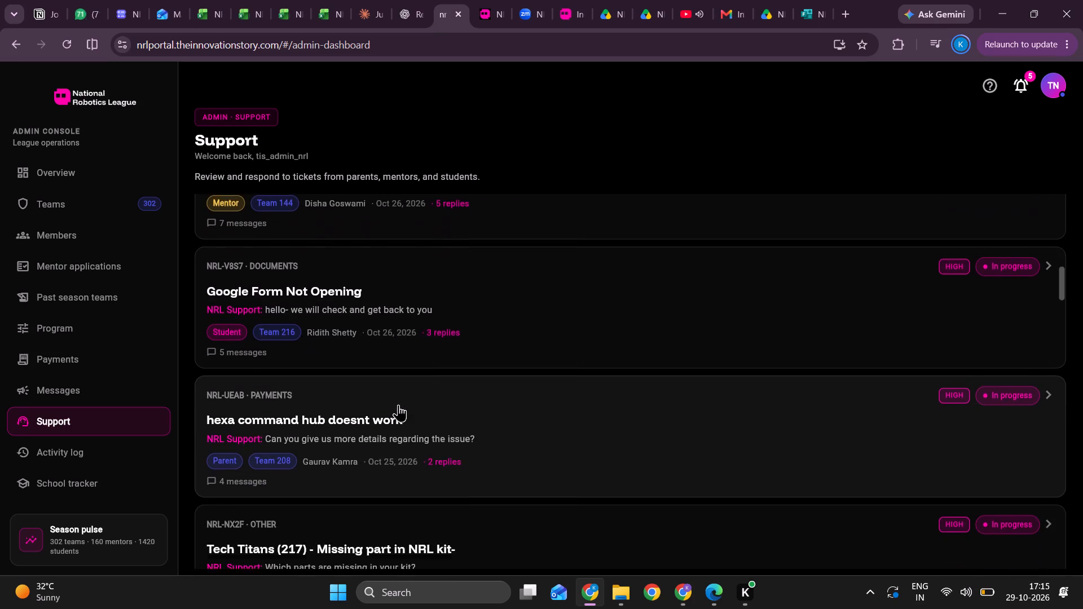
{"action": "scroll", "coordinate": [398, 404], "scroll_direction": "down", "scroll_amount": 4}
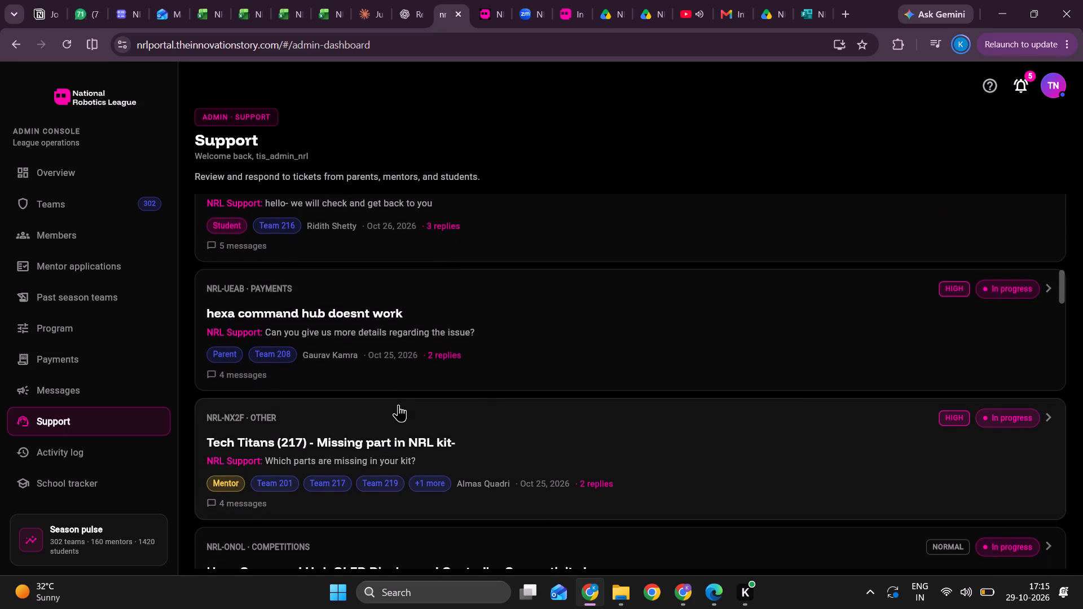
Open the "Tech Titans (217) - Missing part in NRL kit-" ticket and read the conversation, including the missing parts list.
{"action": "left_click", "coordinate": [493, 474]}
{"action": "scroll", "coordinate": [548, 413], "scroll_direction": "down", "scroll_amount": 1}
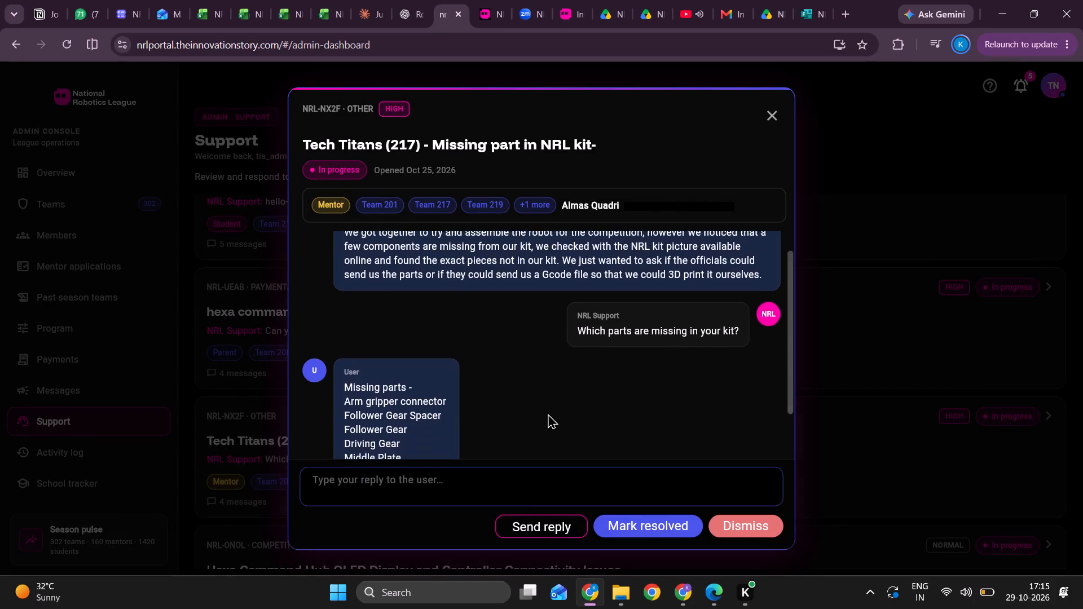
{"action": "scroll", "coordinate": [548, 413], "scroll_direction": "down", "scroll_amount": 2}
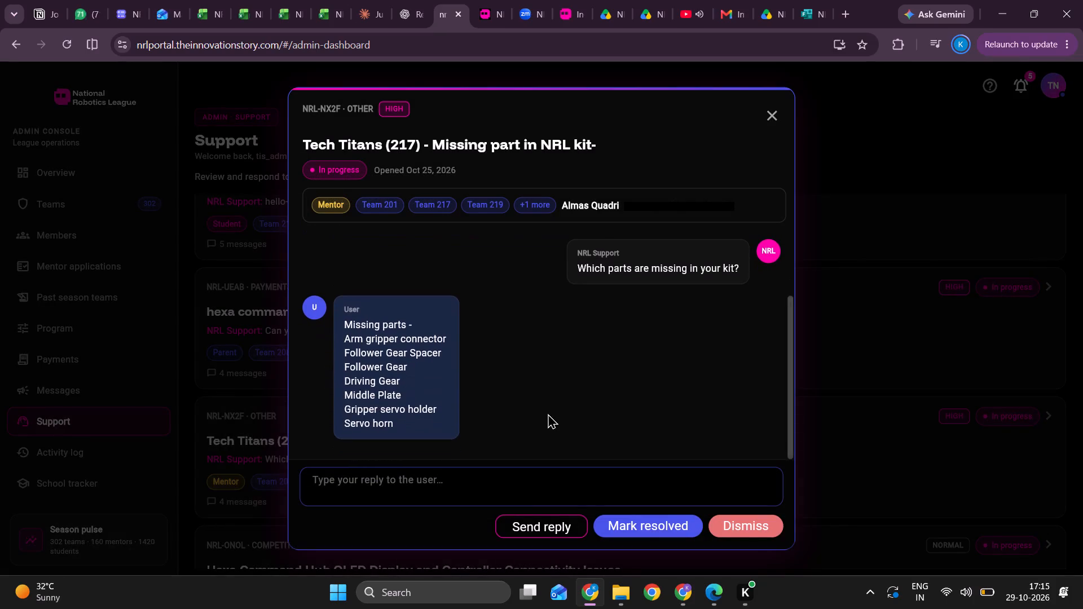
{"action": "scroll", "coordinate": [548, 413], "scroll_direction": "down", "scroll_amount": 1}
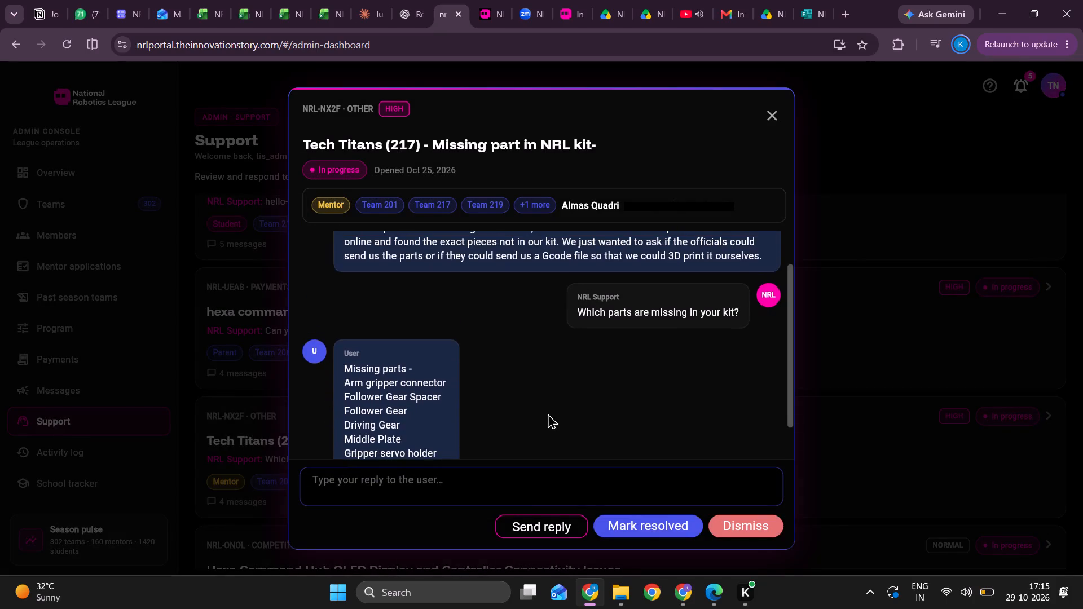
{"action": "scroll", "coordinate": [548, 413], "scroll_direction": "down", "scroll_amount": 2}
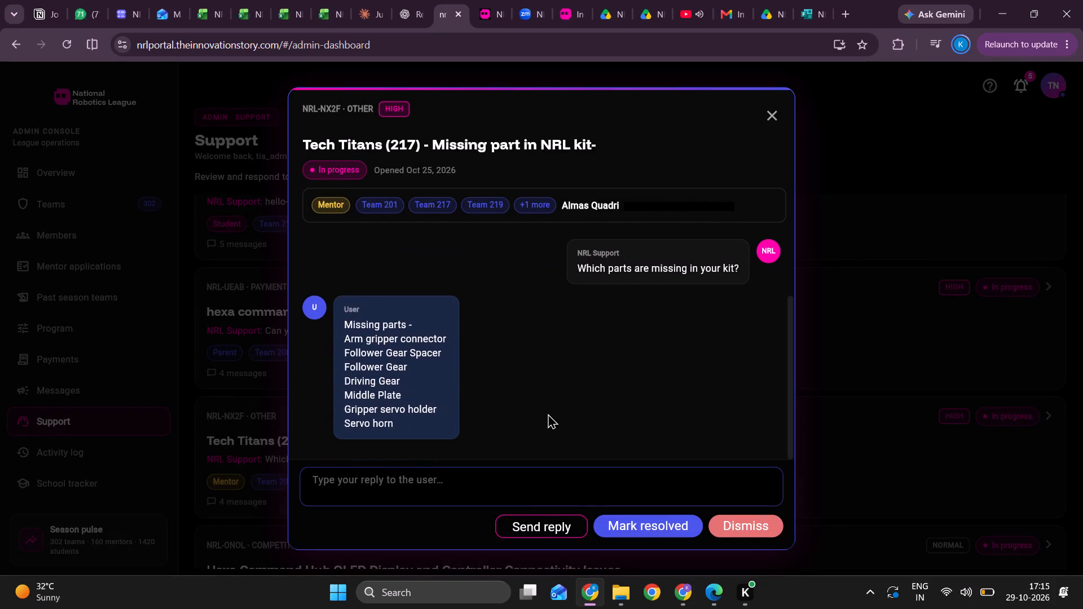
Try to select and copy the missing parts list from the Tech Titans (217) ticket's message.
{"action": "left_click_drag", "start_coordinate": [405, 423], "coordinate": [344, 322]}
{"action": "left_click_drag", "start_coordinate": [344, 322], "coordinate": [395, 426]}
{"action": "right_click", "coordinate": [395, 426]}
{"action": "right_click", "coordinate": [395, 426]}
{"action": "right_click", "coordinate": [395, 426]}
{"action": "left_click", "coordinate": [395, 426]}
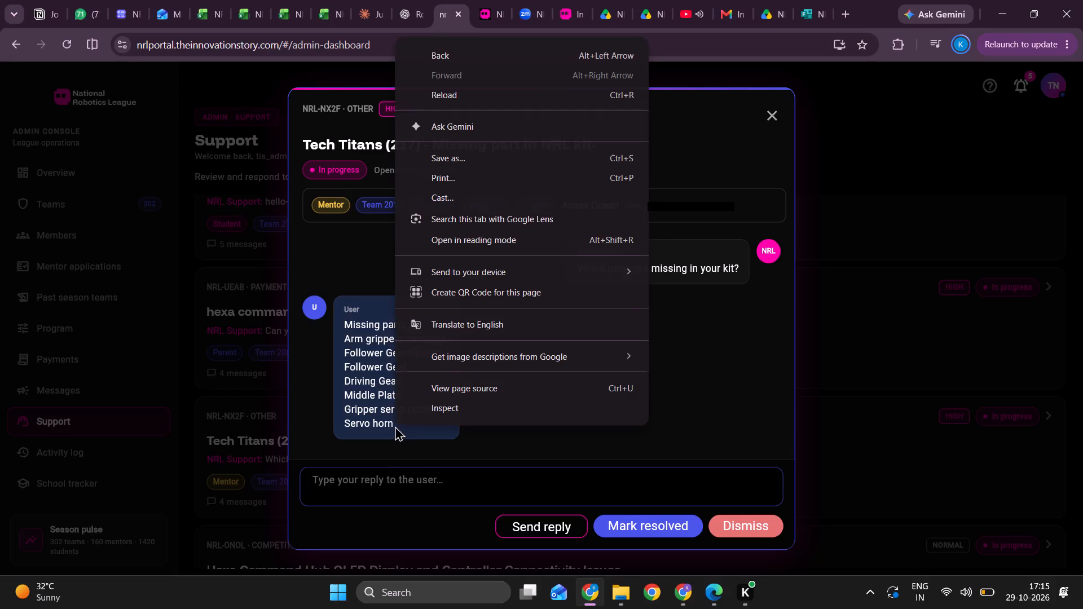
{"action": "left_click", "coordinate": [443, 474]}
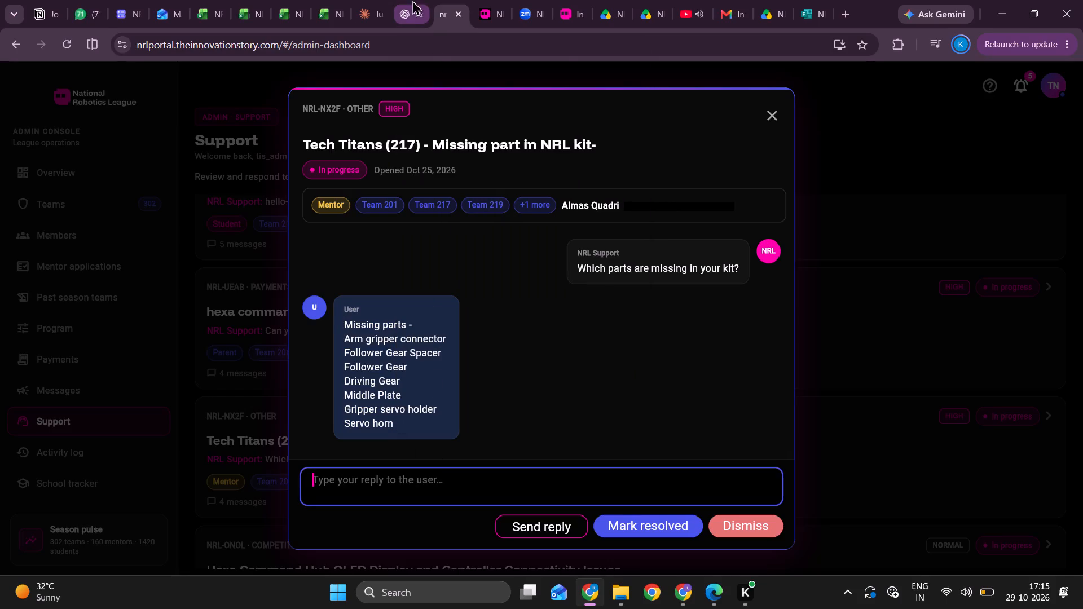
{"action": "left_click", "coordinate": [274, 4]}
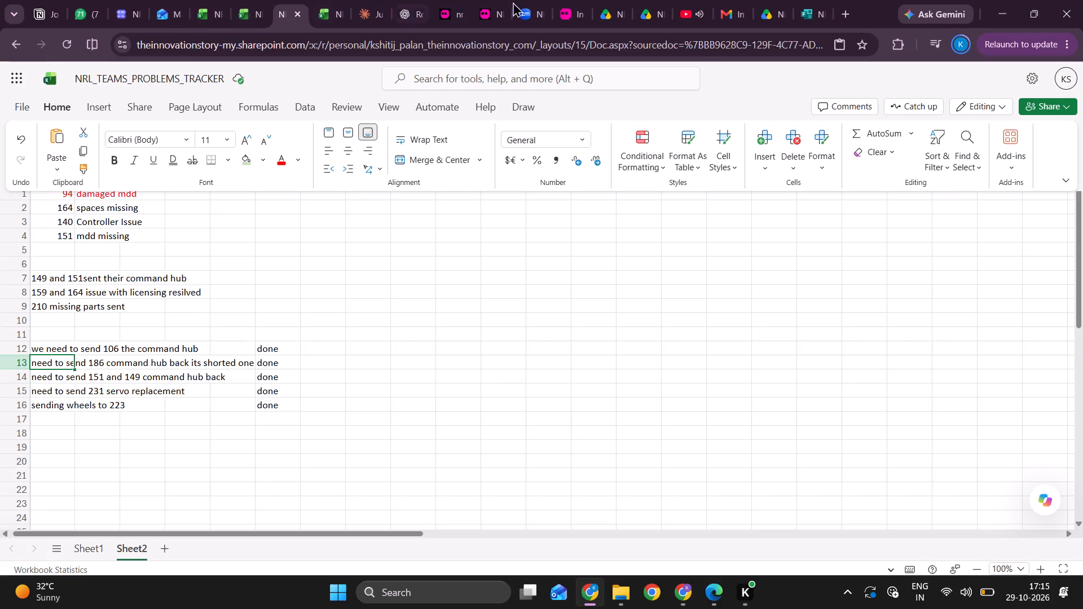
Send the reply "Yes we are sendin it to you today itself" on the Tech Titans (217) ticket.
{"action": "left_click", "coordinate": [455, 1]}
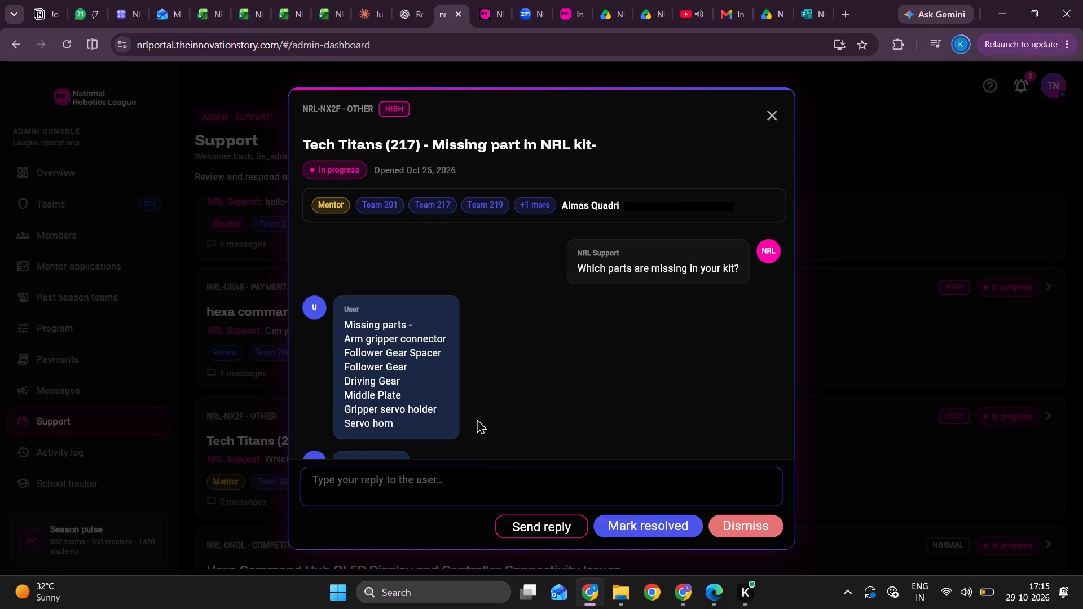
{"action": "scroll", "coordinate": [477, 418], "scroll_direction": "down", "scroll_amount": 2}
{"action": "left_click", "coordinate": [441, 477]}
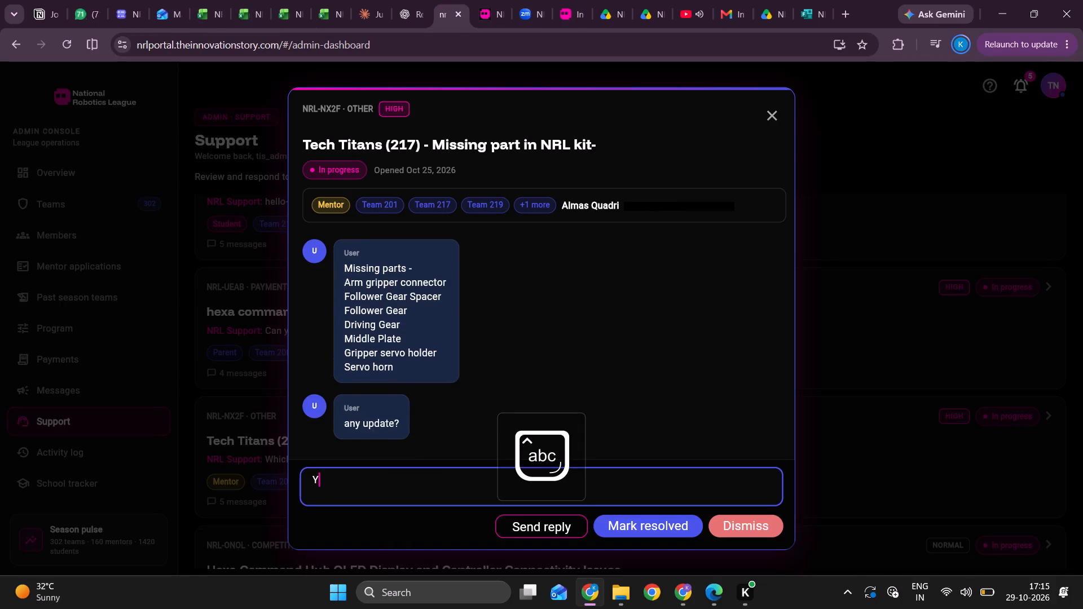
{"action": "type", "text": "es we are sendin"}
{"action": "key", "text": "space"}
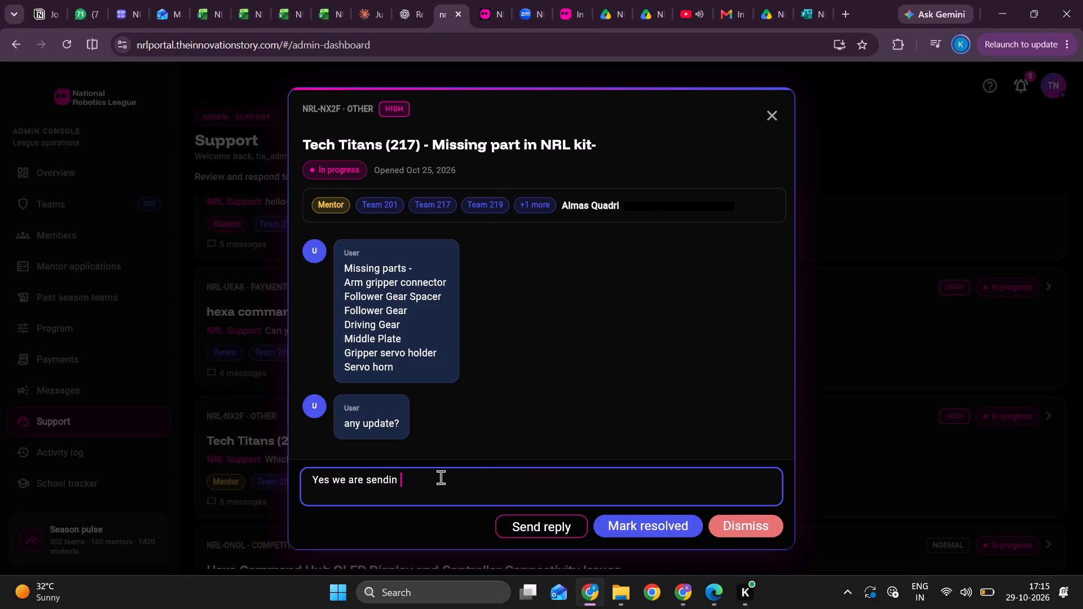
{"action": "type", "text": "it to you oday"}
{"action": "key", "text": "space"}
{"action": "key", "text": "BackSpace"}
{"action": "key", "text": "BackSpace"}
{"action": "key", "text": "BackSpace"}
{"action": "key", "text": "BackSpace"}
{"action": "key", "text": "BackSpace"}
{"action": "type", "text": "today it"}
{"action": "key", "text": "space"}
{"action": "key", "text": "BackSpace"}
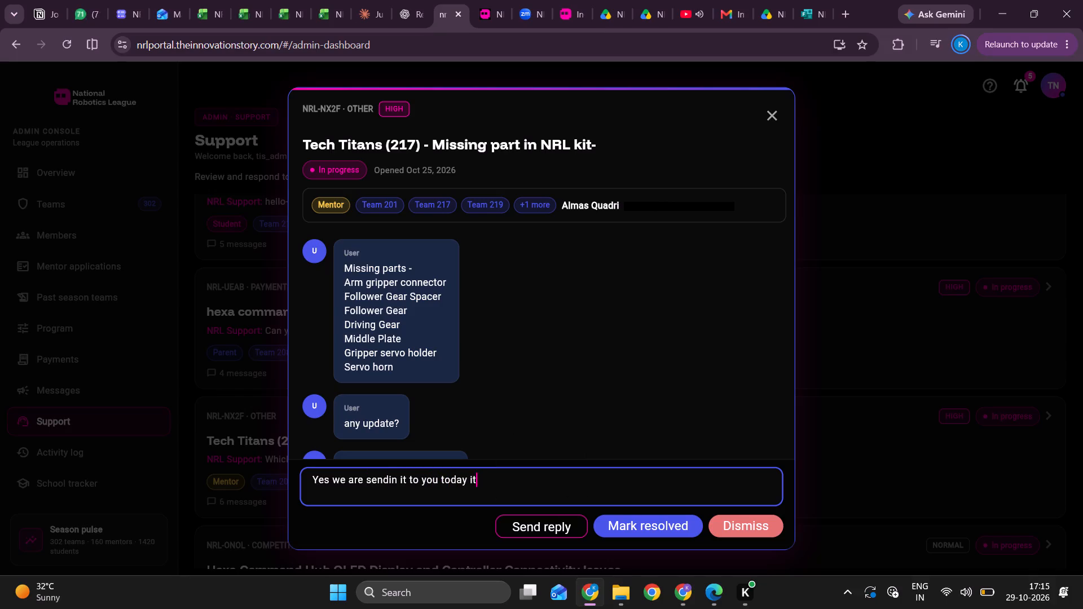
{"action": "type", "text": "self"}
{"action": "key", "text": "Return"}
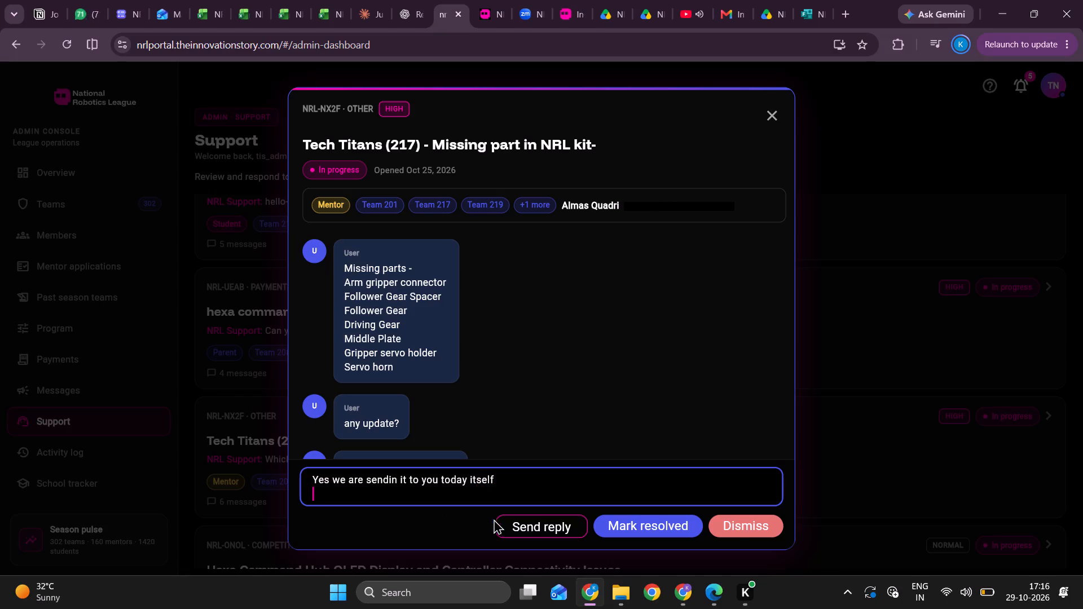
{"action": "left_click", "coordinate": [505, 523]}
{"action": "scroll", "coordinate": [453, 350], "scroll_direction": "down", "scroll_amount": 2}
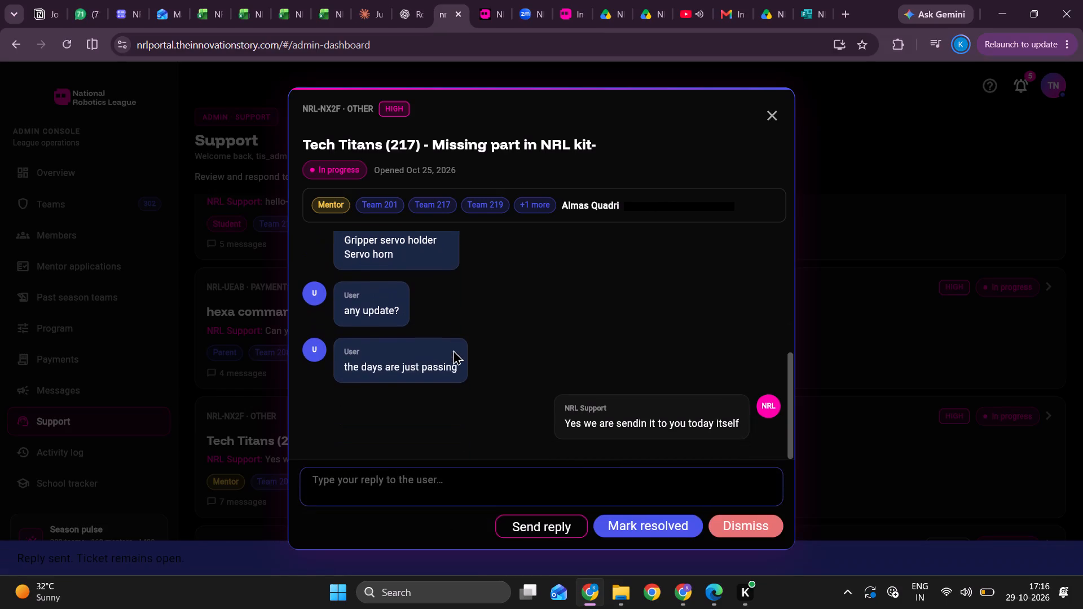
{"action": "scroll", "coordinate": [453, 350], "scroll_direction": "down", "scroll_amount": 2}
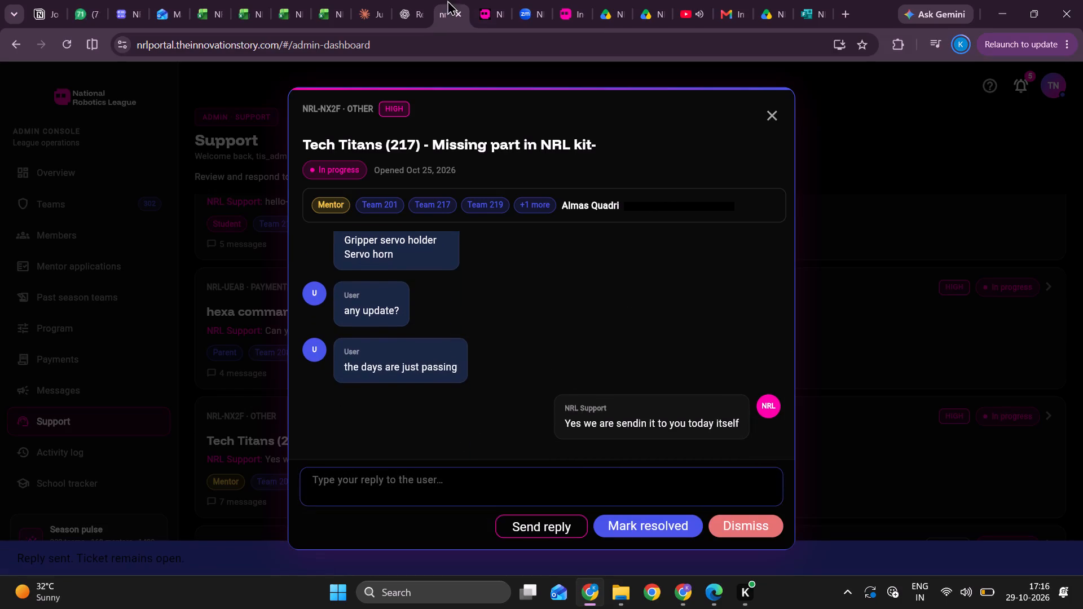
In the NRL_2026_KIT_DISPATCH workbook, examine the contact and kit delivery address columns for the mentor's teams.
{"action": "left_click", "coordinate": [260, 1]}
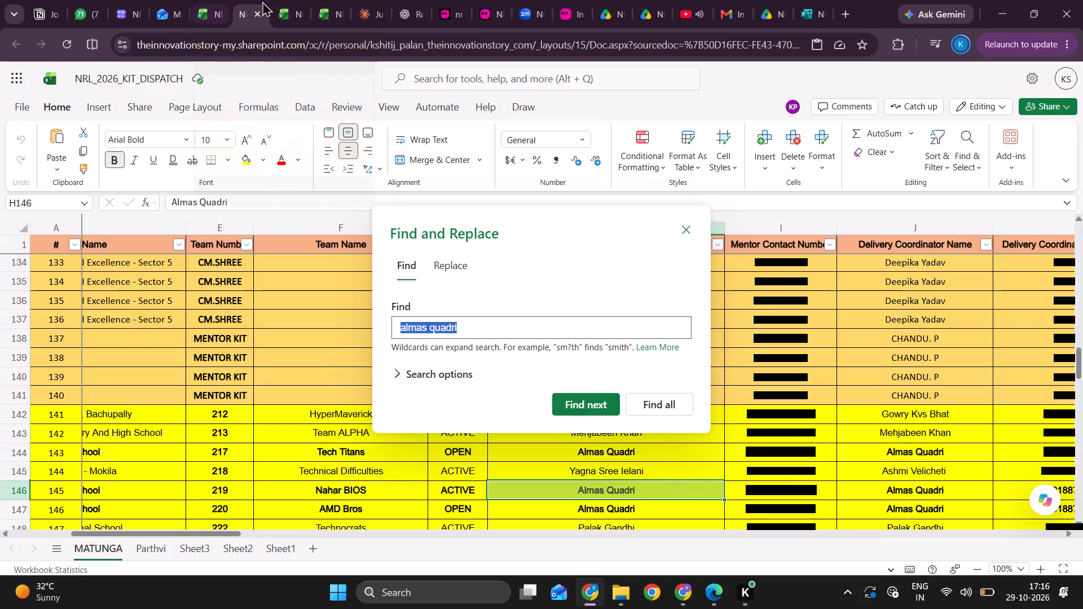
{"action": "scroll", "coordinate": [422, 503], "scroll_direction": "left", "scroll_amount": 1}
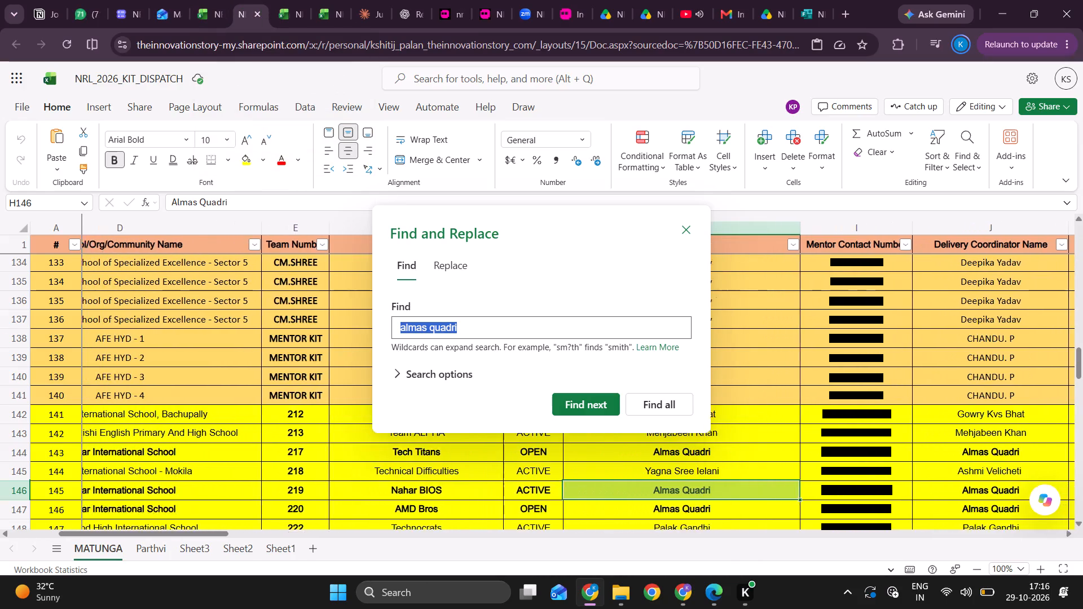
{"action": "scroll", "coordinate": [422, 503], "scroll_direction": "left", "scroll_amount": 2}
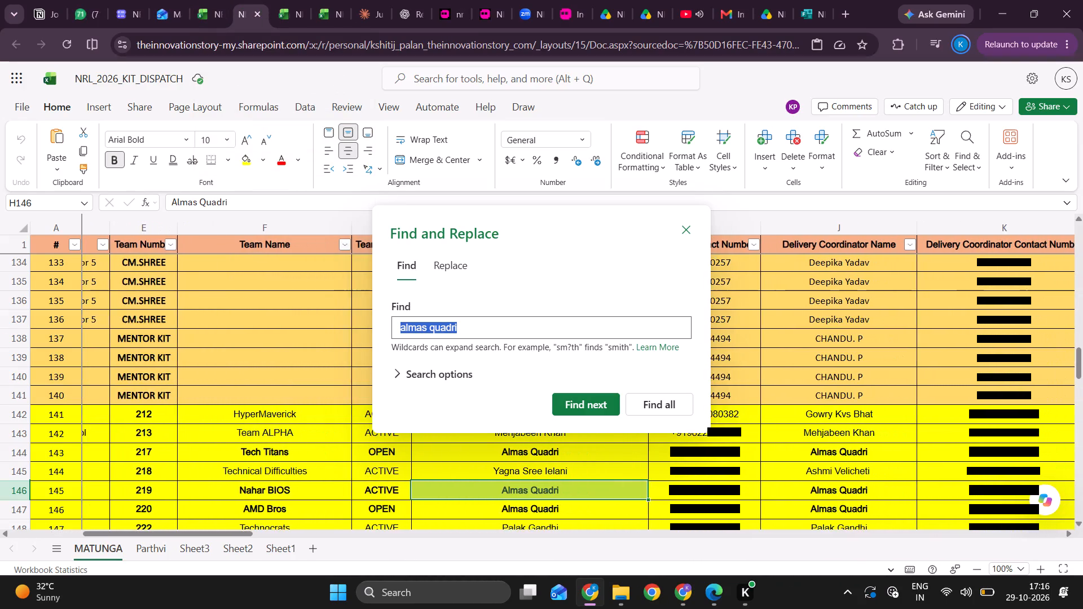
{"action": "scroll", "coordinate": [422, 503], "scroll_direction": "left", "scroll_amount": 10}
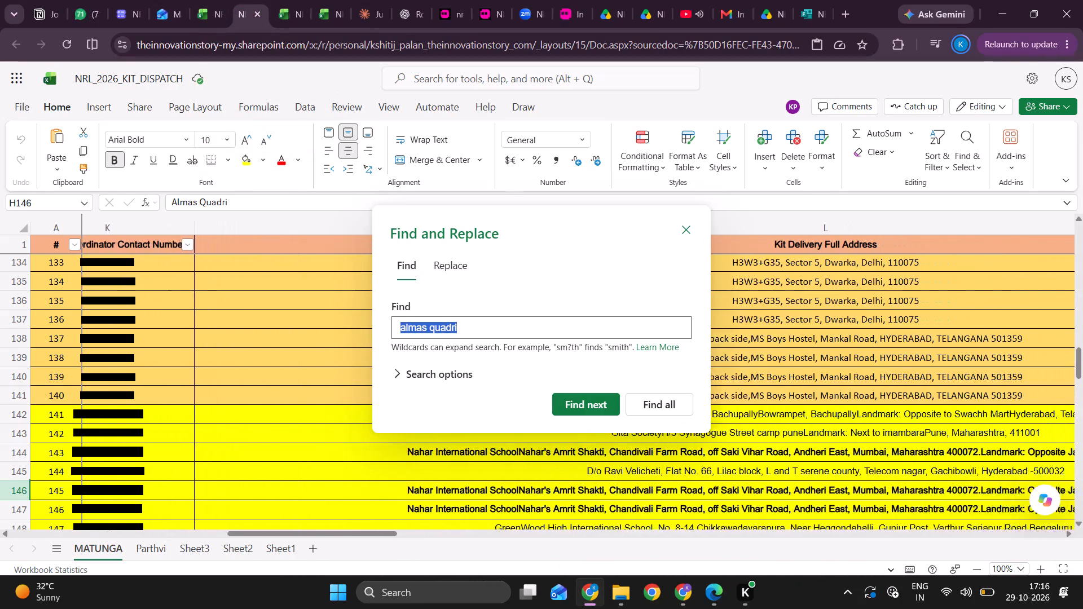
{"action": "scroll", "coordinate": [422, 503], "scroll_direction": "left", "scroll_amount": 5}
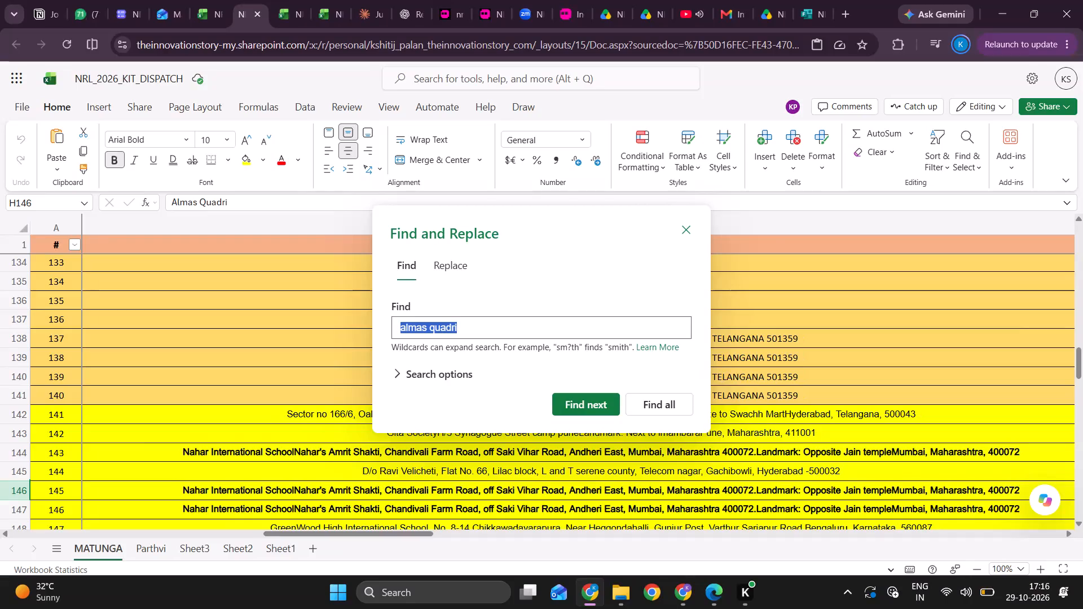
{"action": "scroll", "coordinate": [422, 503], "scroll_direction": "right", "scroll_amount": 2}
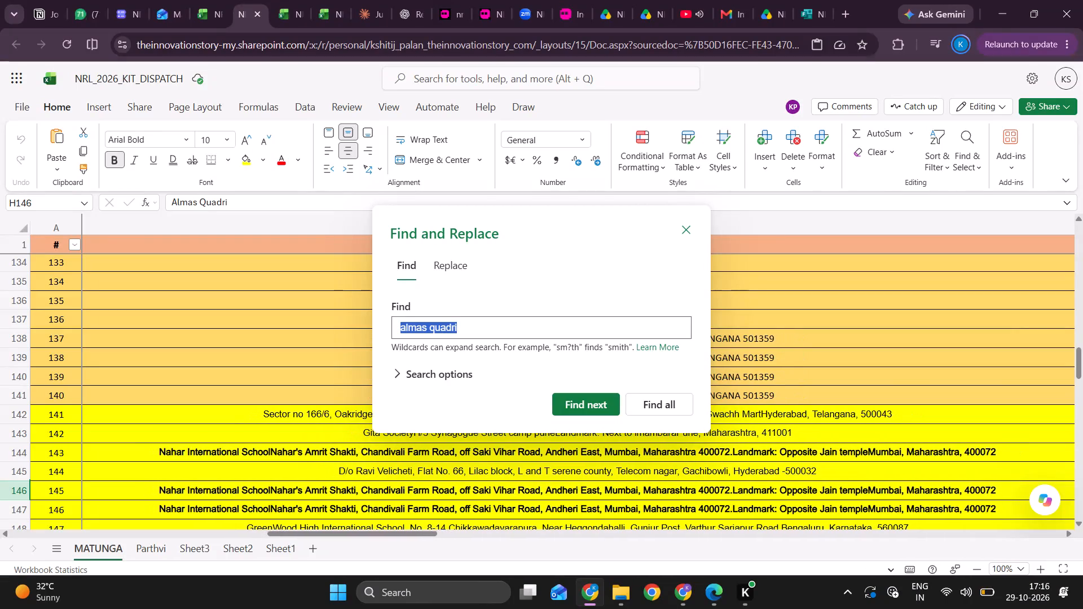
{"action": "scroll", "coordinate": [422, 503], "scroll_direction": "right", "scroll_amount": 2}
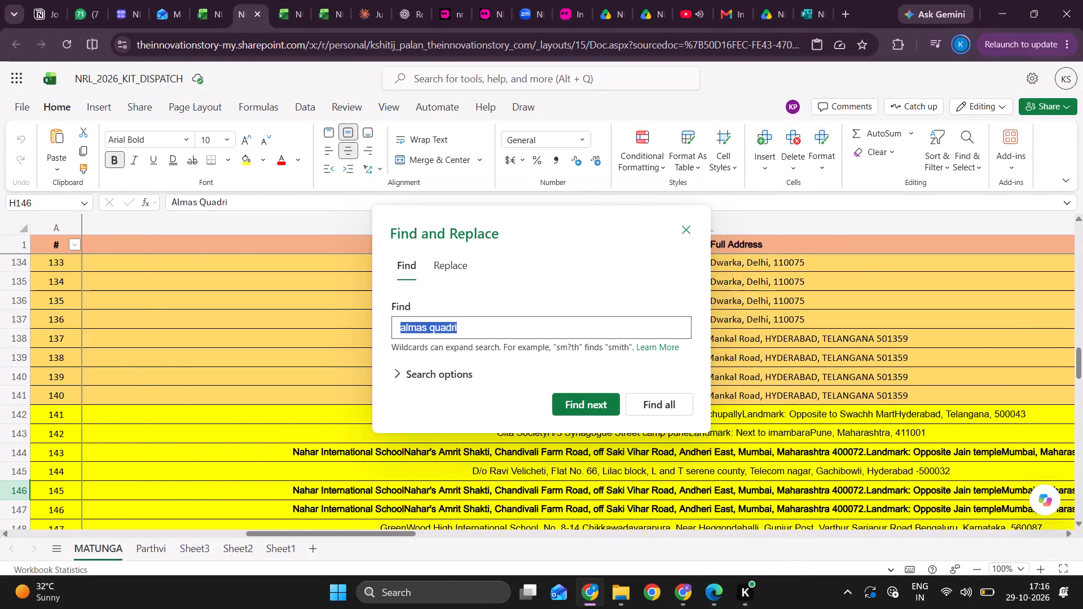
{"action": "scroll", "coordinate": [422, 503], "scroll_direction": "right", "scroll_amount": 3}
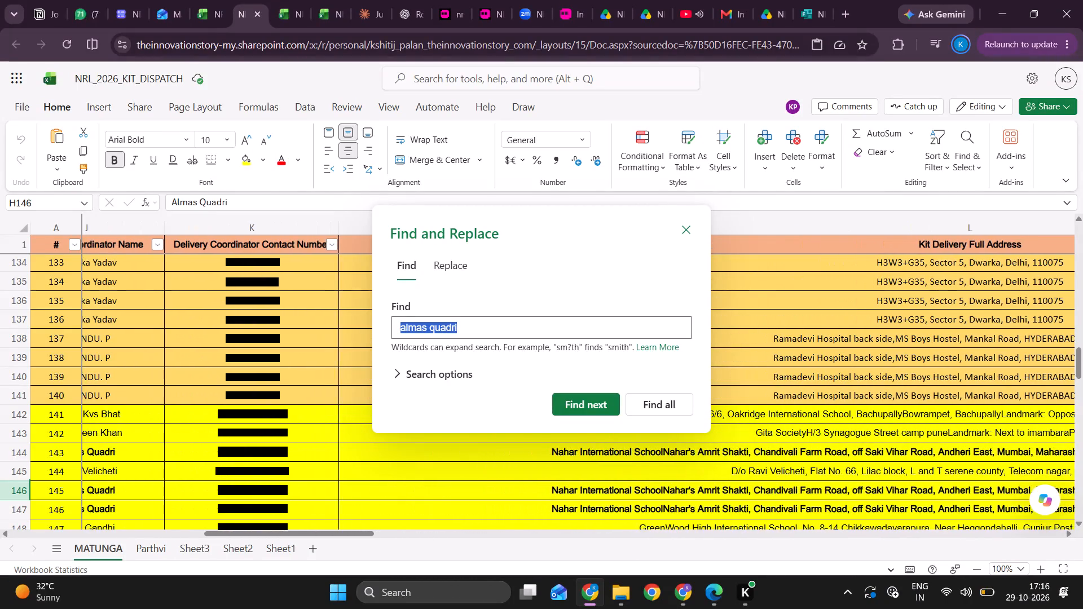
{"action": "scroll", "coordinate": [422, 503], "scroll_direction": "right", "scroll_amount": 2}
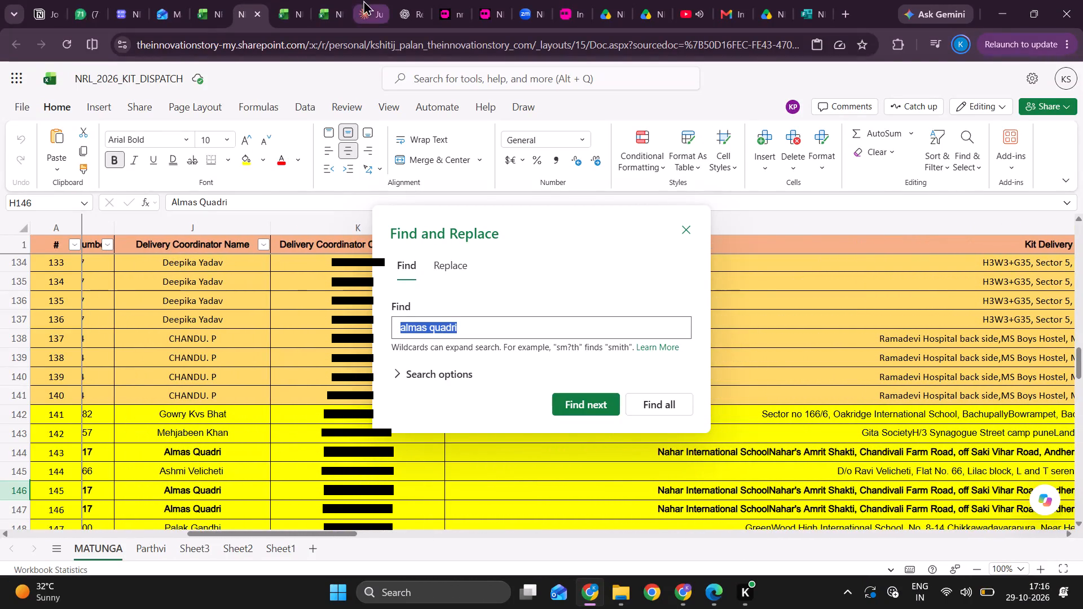
Return to the Tech Titans (217) ticket on the NRL portal and check its latest message.
{"action": "left_click", "coordinate": [208, 0]}
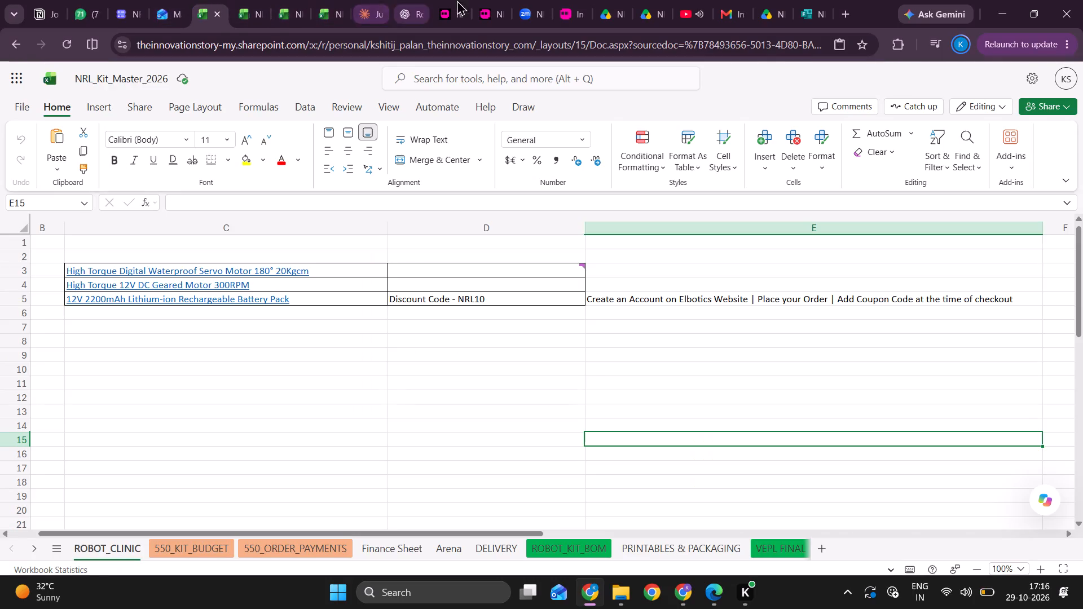
{"action": "left_click", "coordinate": [452, 0]}
{"action": "scroll", "coordinate": [438, 430], "scroll_direction": "down", "scroll_amount": 2}
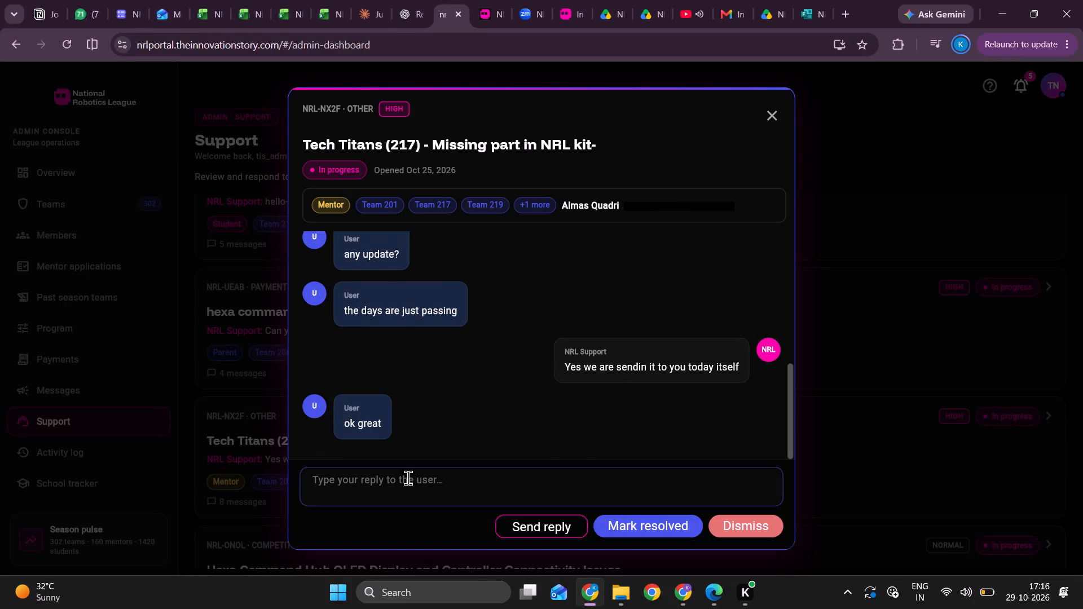
Send the reply "We are assuming the school will be shut by this time" on the Tech Titans (217) ticket.
{"action": "left_click", "coordinate": [408, 478]}
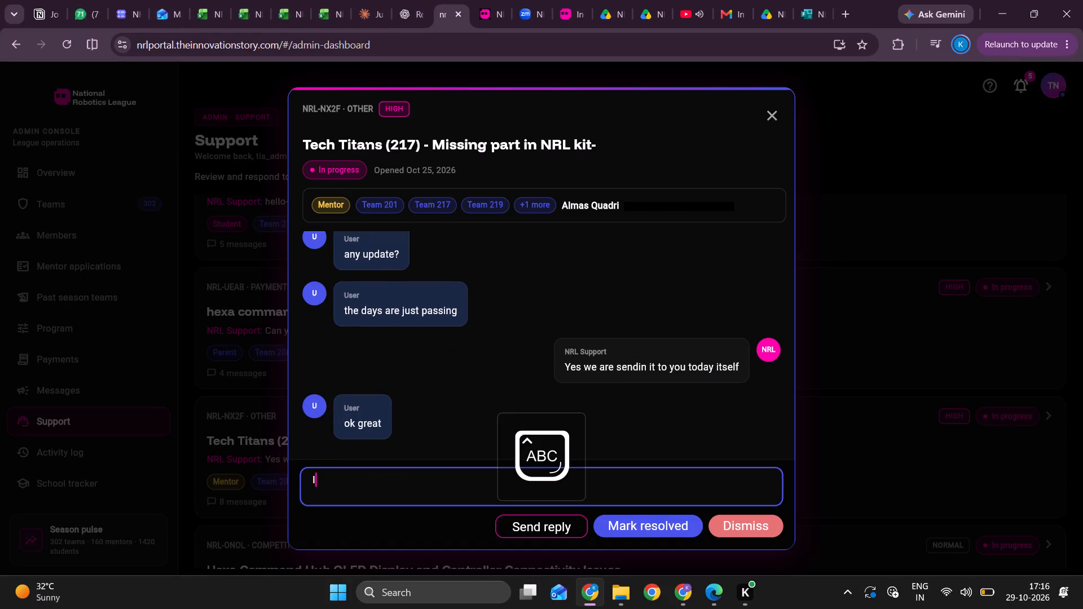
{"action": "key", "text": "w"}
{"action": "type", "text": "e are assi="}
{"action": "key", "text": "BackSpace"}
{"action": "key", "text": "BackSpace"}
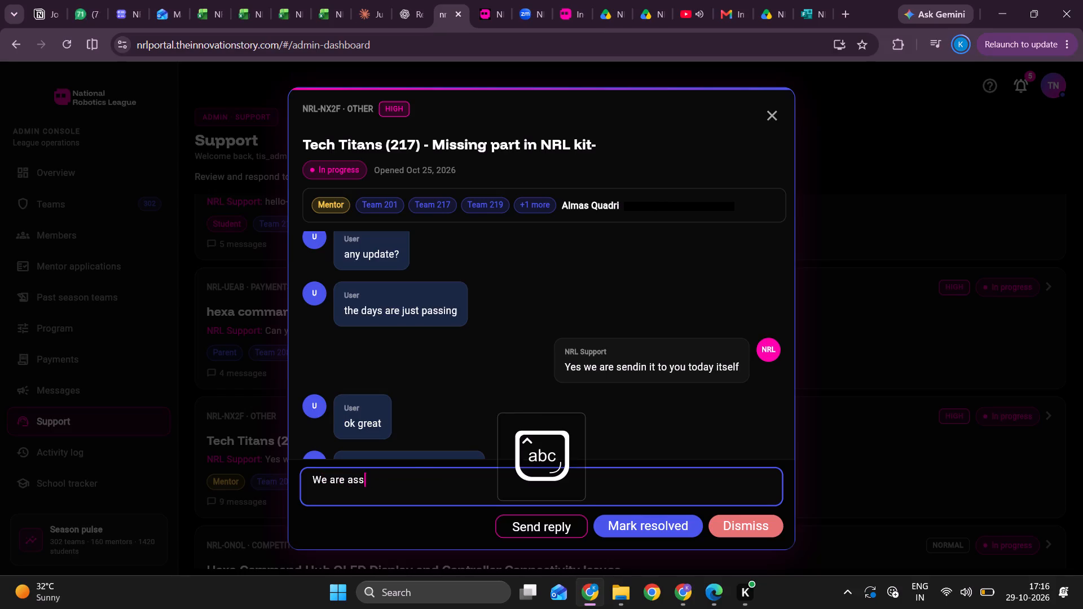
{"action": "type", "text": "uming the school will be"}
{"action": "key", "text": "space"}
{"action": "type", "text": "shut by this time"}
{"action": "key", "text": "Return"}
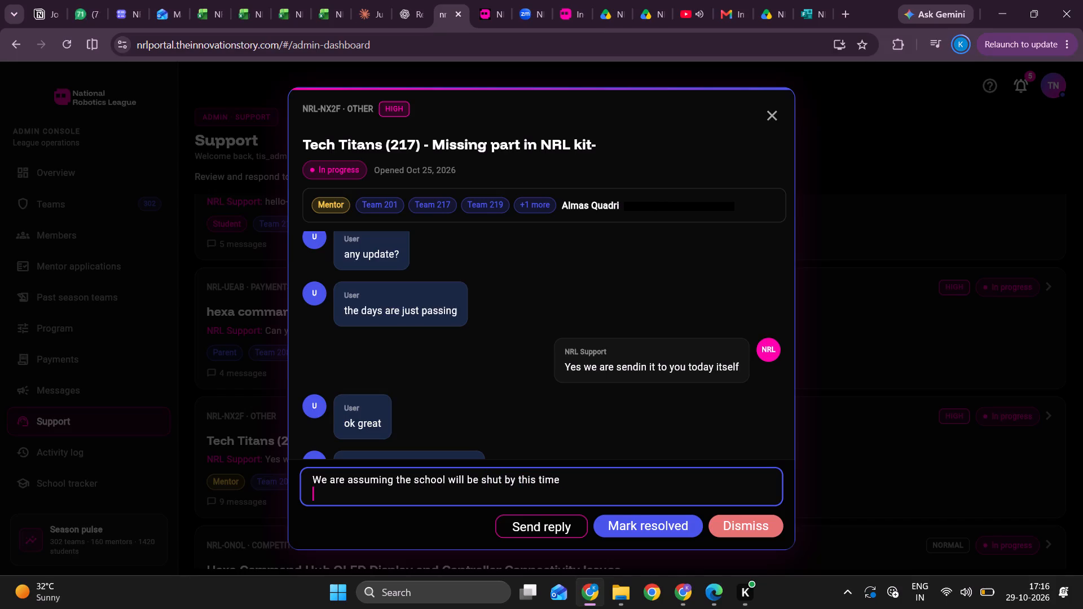
{"action": "left_click", "coordinate": [516, 529]}
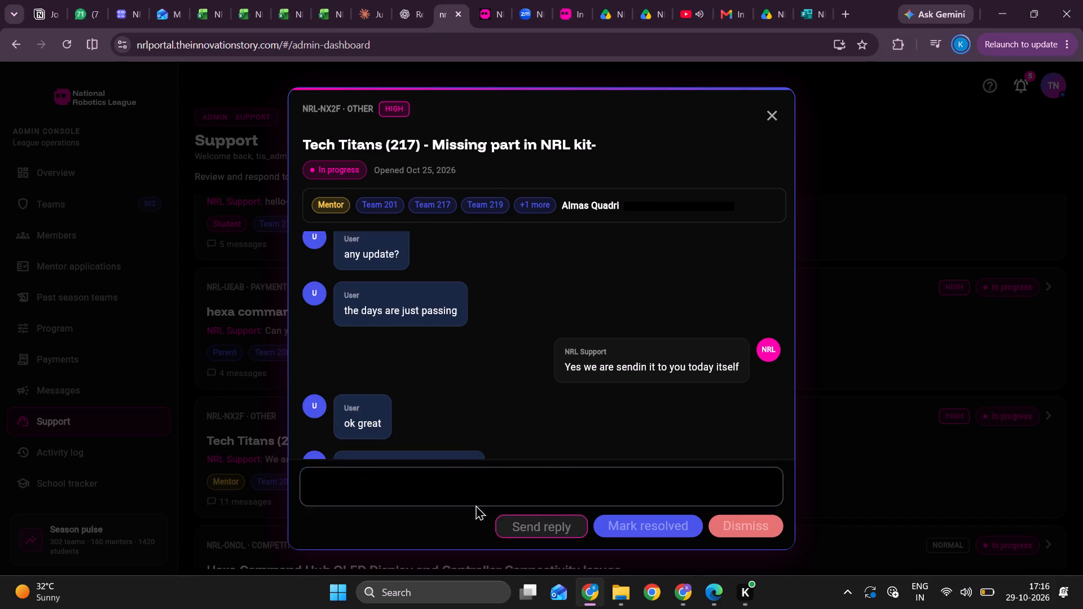
Send the reply "Can we give it to the security" on the Tech Titans (217) ticket.
{"action": "scroll", "coordinate": [461, 430], "scroll_direction": "down", "scroll_amount": 2}
{"action": "left_click", "coordinate": [426, 479]}
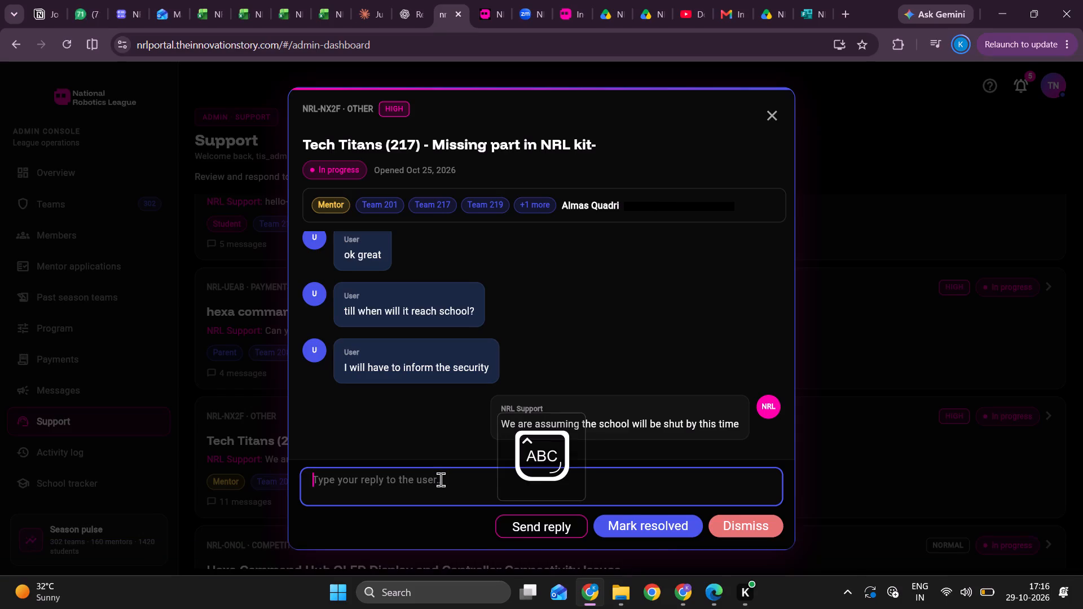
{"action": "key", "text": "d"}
{"action": "key", "text": "BackSpace"}
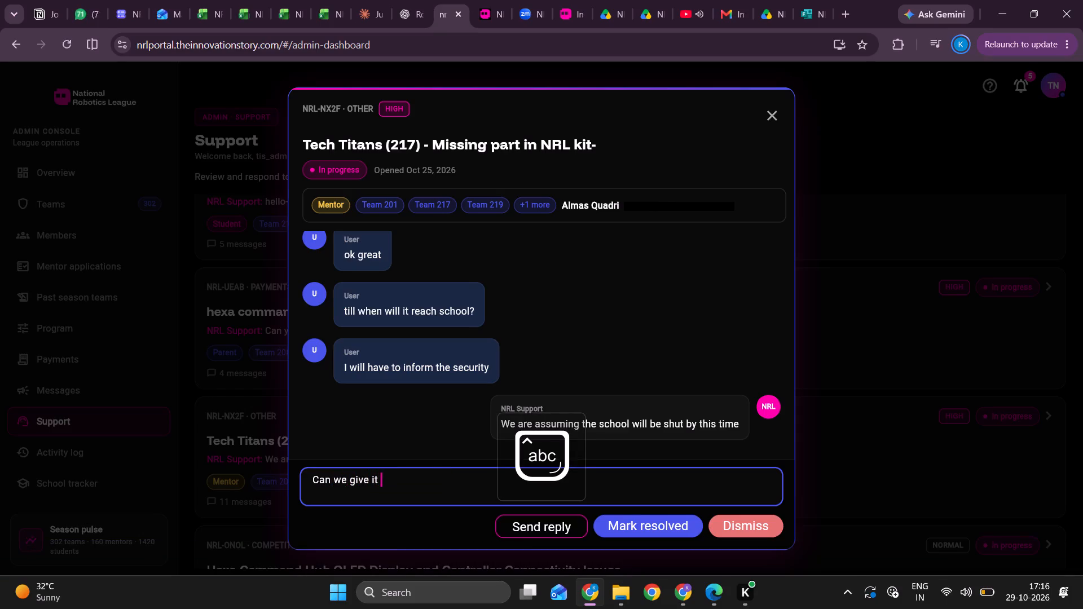
{"action": "key", "text": "BackSpace"}
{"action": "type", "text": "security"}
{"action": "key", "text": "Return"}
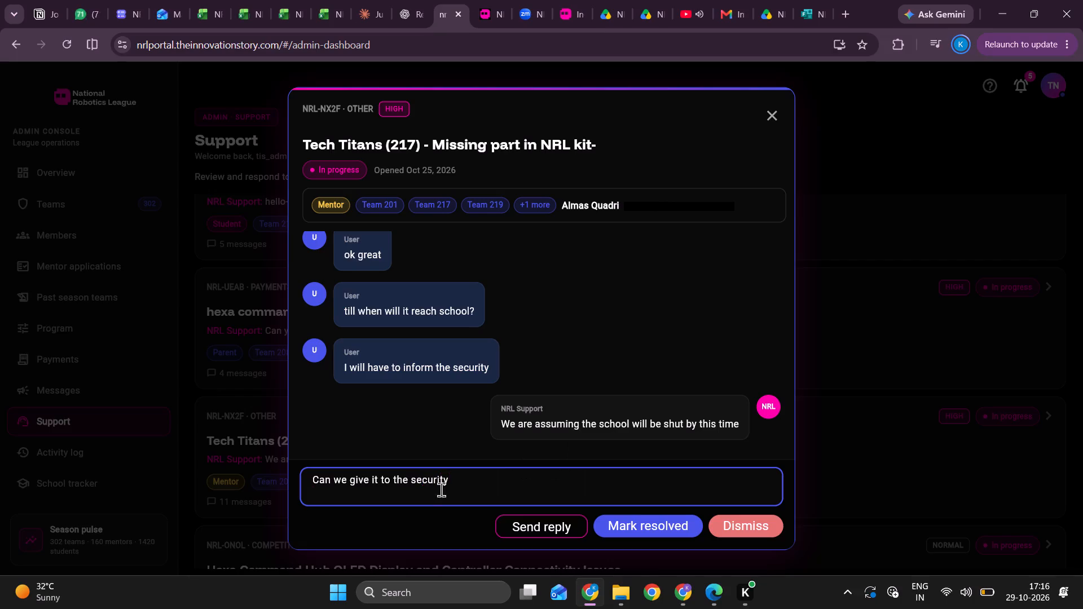
{"action": "left_click", "coordinate": [512, 528]}
Check the ticket for the mentor's answer and send the reply "Perfect".
{"action": "scroll", "coordinate": [455, 342], "scroll_direction": "down", "scroll_amount": 2}
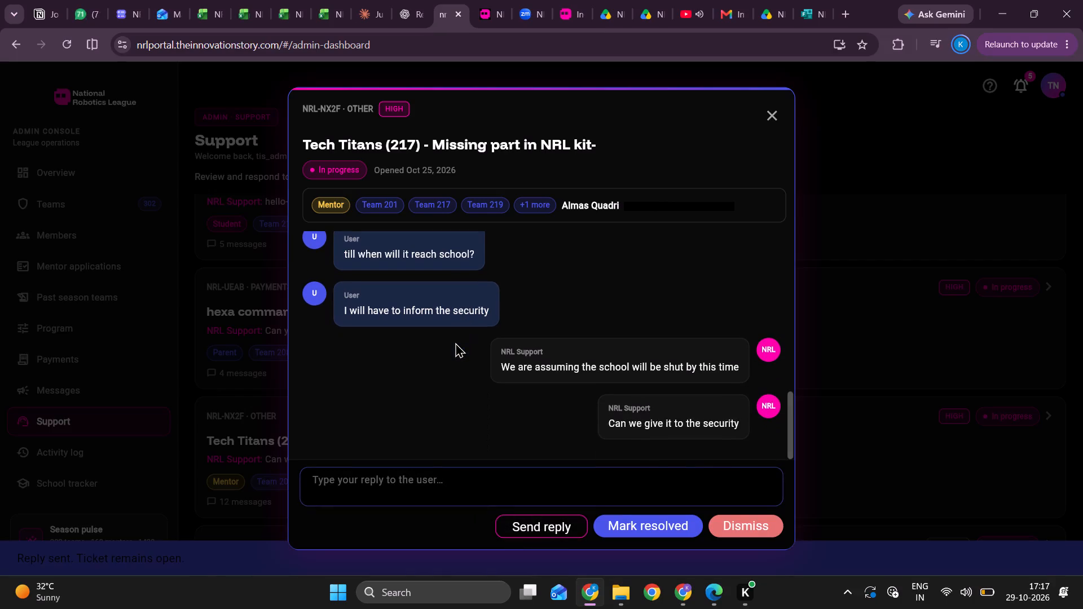
{"action": "scroll", "coordinate": [455, 342], "scroll_direction": "down", "scroll_amount": 3}
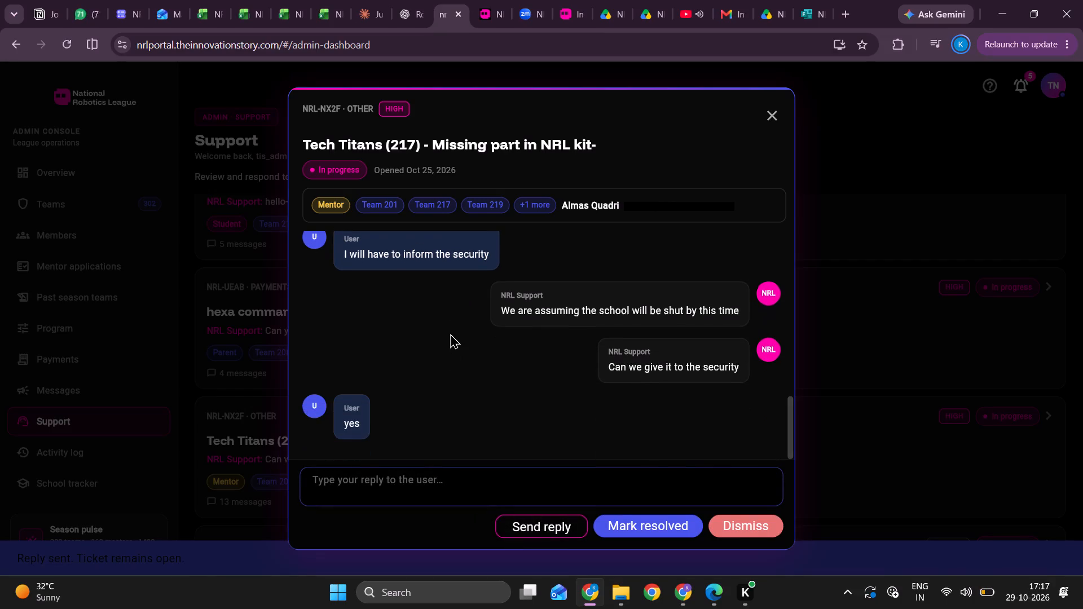
{"action": "scroll", "coordinate": [450, 333], "scroll_direction": "down", "scroll_amount": 1}
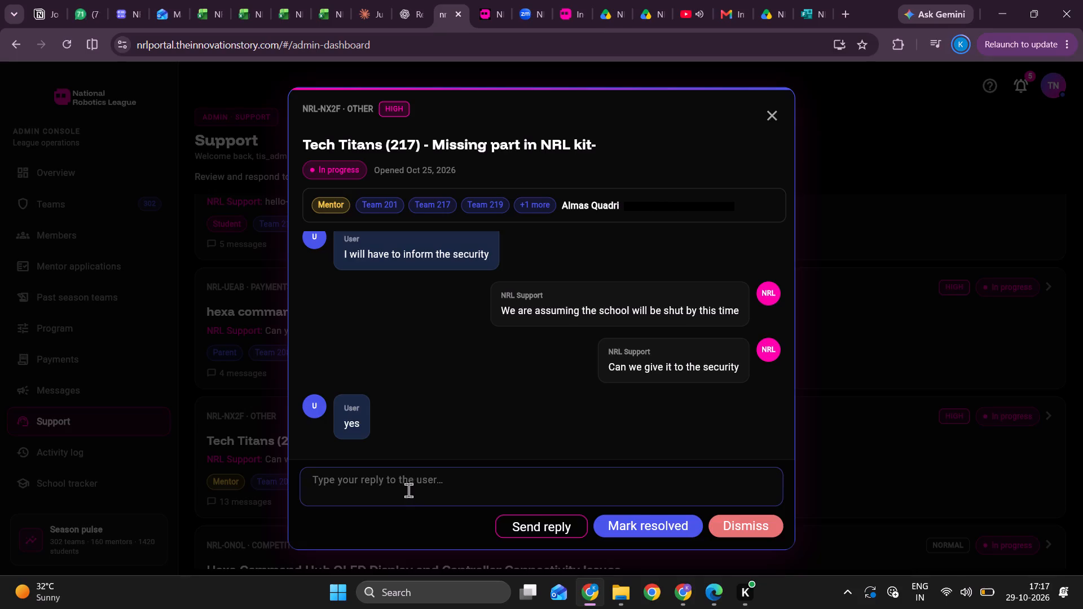
{"action": "left_click", "coordinate": [408, 489]}
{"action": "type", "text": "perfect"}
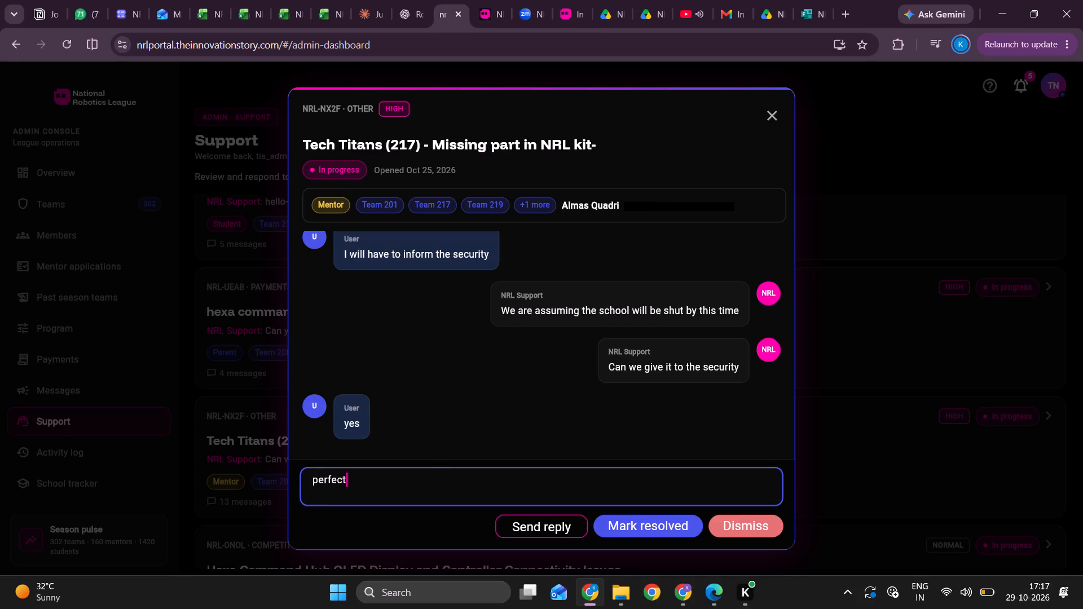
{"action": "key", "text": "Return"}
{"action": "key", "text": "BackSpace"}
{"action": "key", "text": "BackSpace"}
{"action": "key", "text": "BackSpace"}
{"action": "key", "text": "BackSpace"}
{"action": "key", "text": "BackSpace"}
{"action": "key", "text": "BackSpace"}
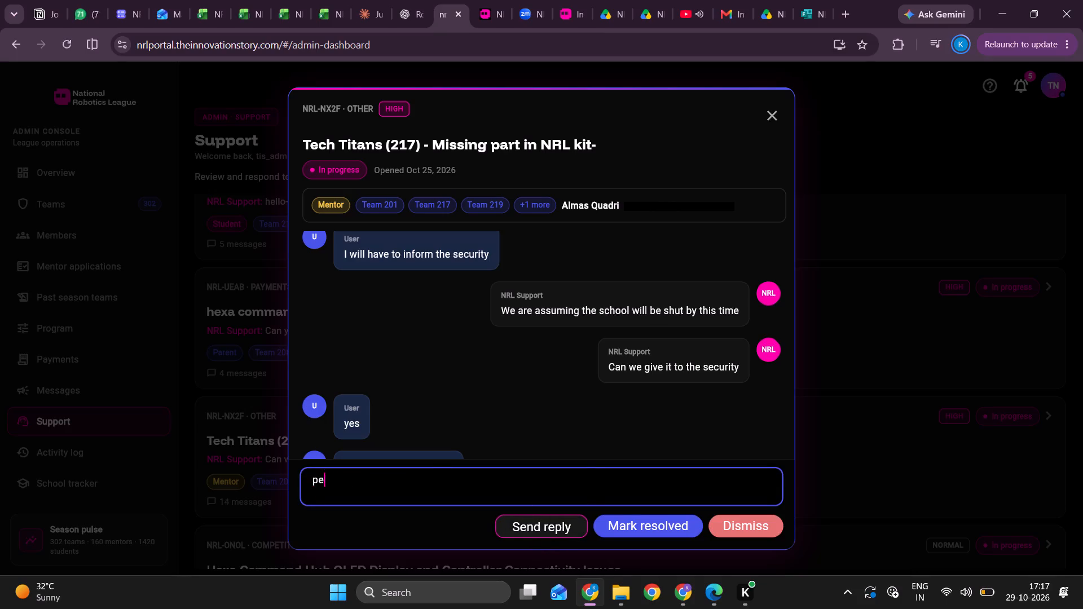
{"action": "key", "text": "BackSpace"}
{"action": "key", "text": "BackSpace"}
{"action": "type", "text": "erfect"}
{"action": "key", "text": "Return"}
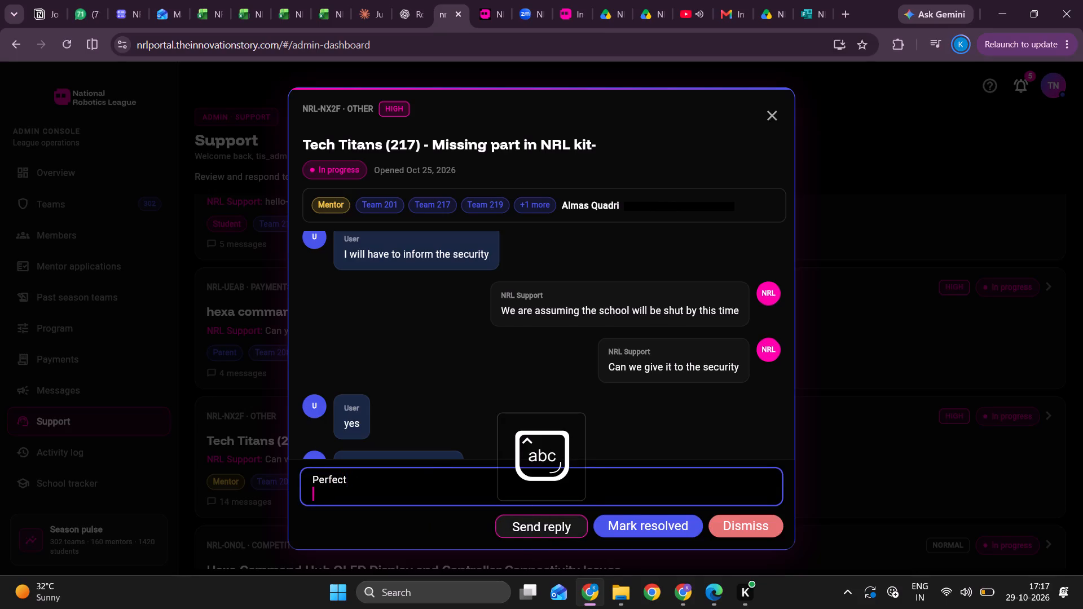
{"action": "left_click", "coordinate": [574, 539]}
{"action": "left_click", "coordinate": [558, 525]}
Send a two-line reply on the ticket: "Yes its possible tomorrow morning" and "we were right about to book the wefast".
{"action": "scroll", "coordinate": [547, 438], "scroll_direction": "down", "scroll_amount": 2}
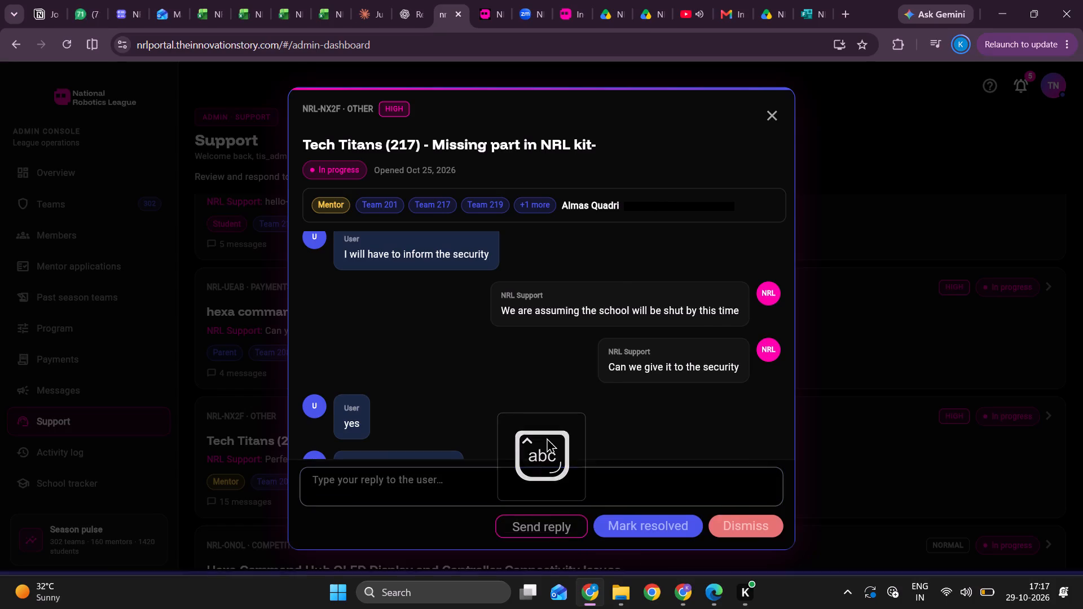
{"action": "left_click", "coordinate": [404, 478]}
{"action": "key", "text": "BackSpace"}
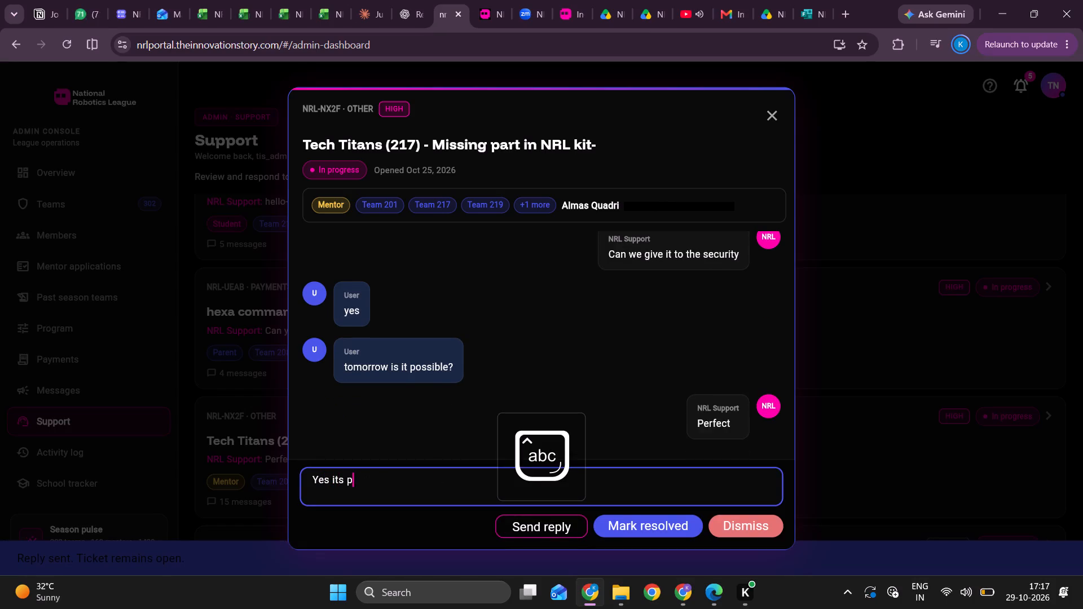
{"action": "key", "text": "BackSpace"}
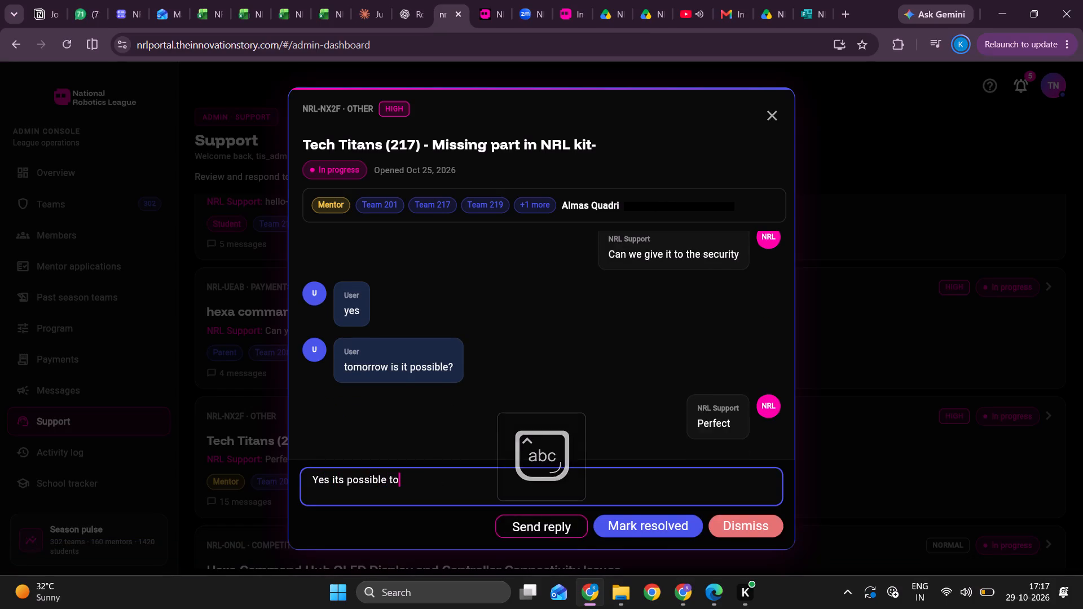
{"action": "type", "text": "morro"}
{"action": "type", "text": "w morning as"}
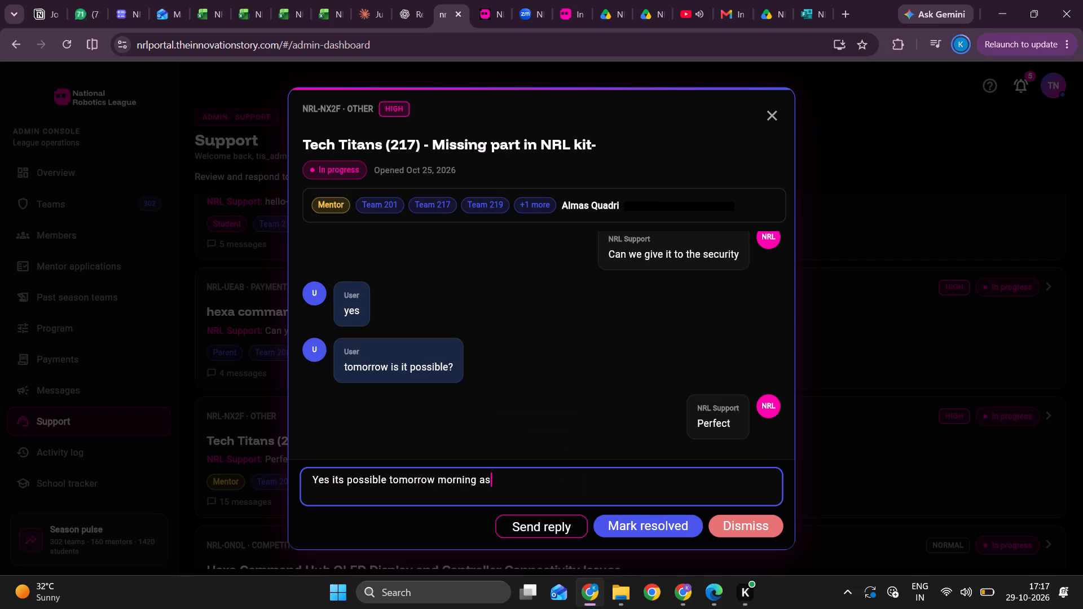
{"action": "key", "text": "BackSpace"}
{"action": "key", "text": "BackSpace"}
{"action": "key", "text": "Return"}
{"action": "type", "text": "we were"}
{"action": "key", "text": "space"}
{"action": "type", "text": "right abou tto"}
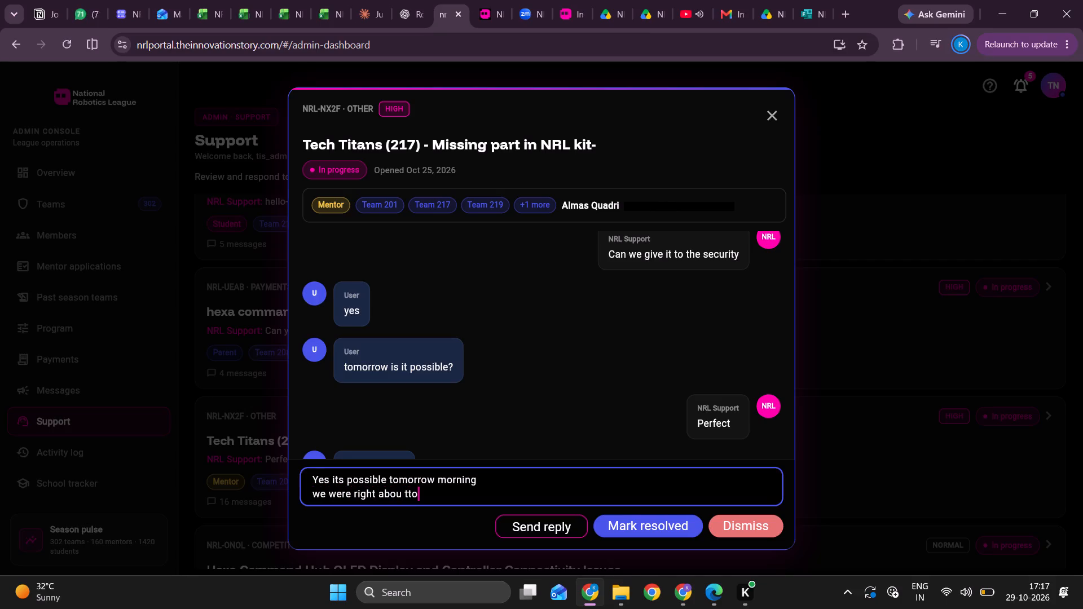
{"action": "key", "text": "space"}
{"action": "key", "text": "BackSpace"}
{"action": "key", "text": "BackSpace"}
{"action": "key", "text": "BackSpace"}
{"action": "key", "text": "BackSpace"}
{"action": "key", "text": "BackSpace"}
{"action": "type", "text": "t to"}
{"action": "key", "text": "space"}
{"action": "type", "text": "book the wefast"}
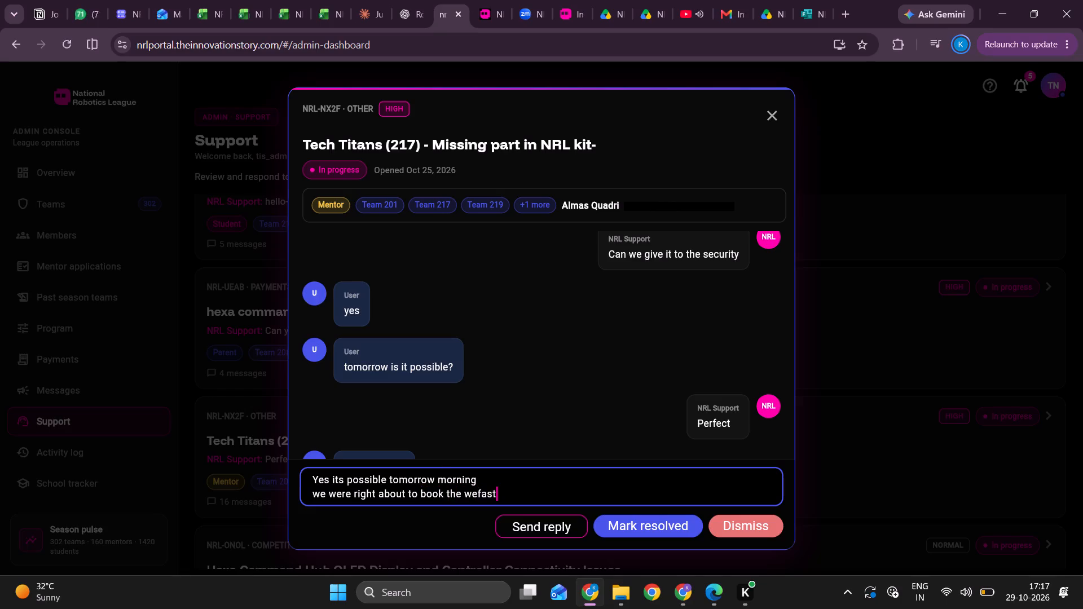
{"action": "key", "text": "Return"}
{"action": "left_click", "coordinate": [520, 517]}
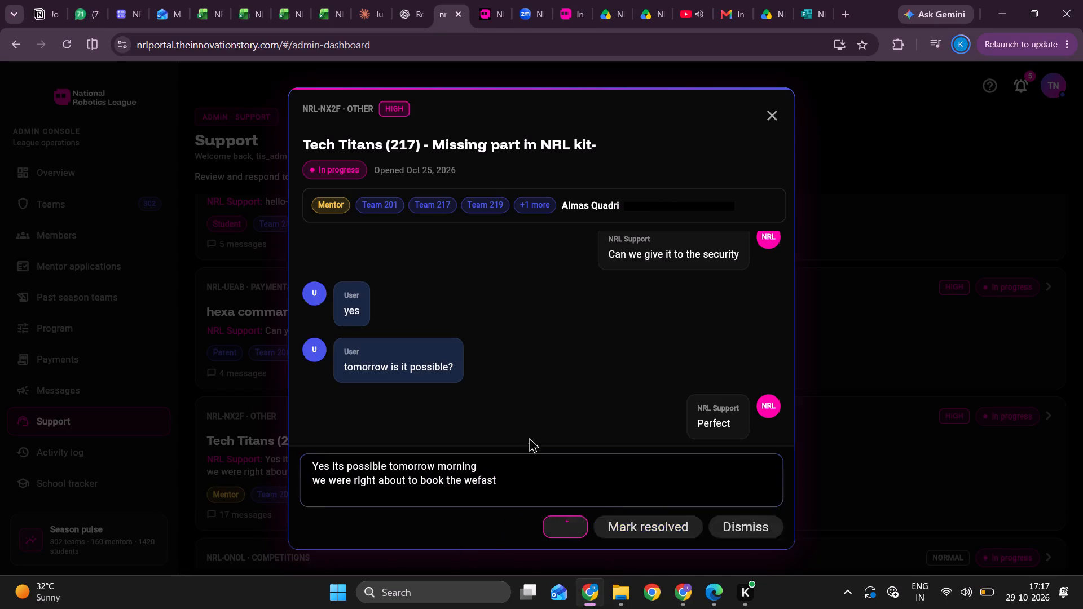
Answer the mentor's delivery time request on the Tech Titans (217) ticket with the reply "sure".
{"action": "scroll", "coordinate": [530, 431], "scroll_direction": "down", "scroll_amount": 3}
{"action": "left_click", "coordinate": [480, 478]}
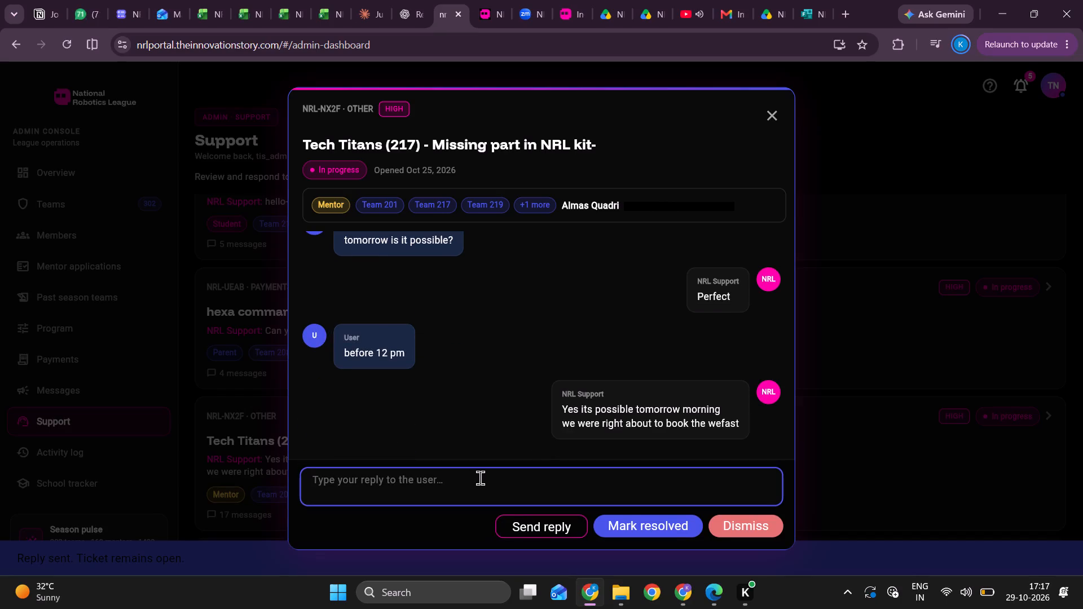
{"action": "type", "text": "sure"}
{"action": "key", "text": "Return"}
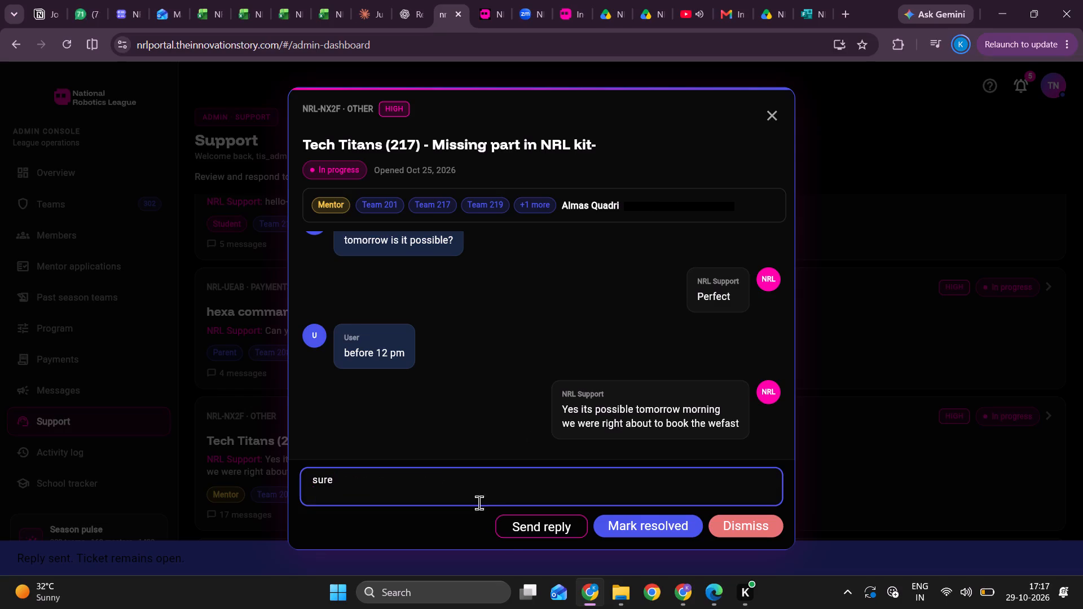
{"action": "left_click", "coordinate": [499, 526]}
{"action": "scroll", "coordinate": [544, 398], "scroll_direction": "down", "scroll_amount": 2}
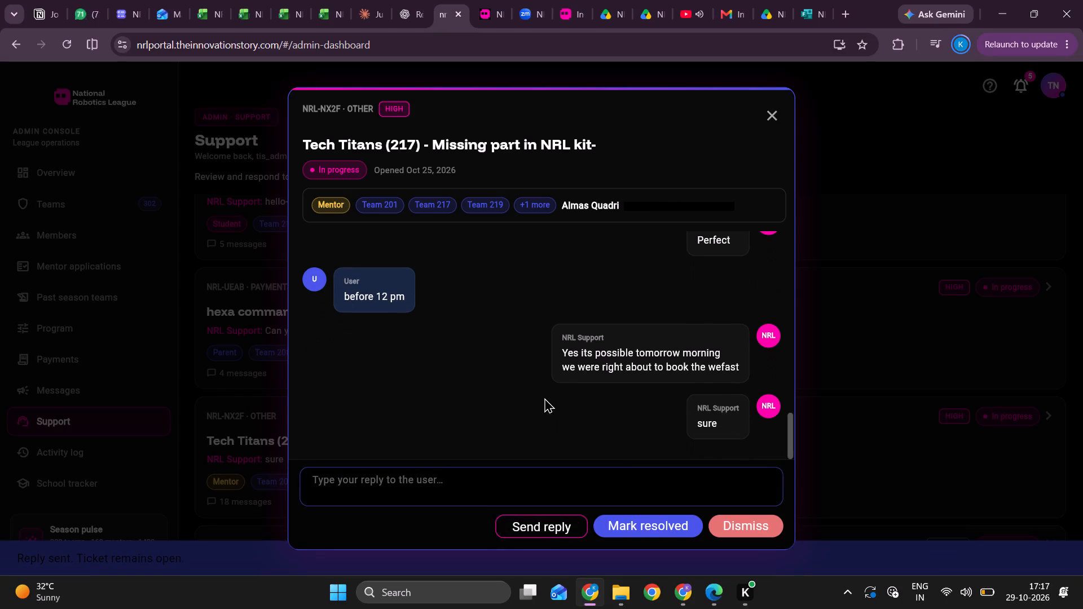
{"action": "scroll", "coordinate": [496, 335], "scroll_direction": "up", "scroll_amount": 1}
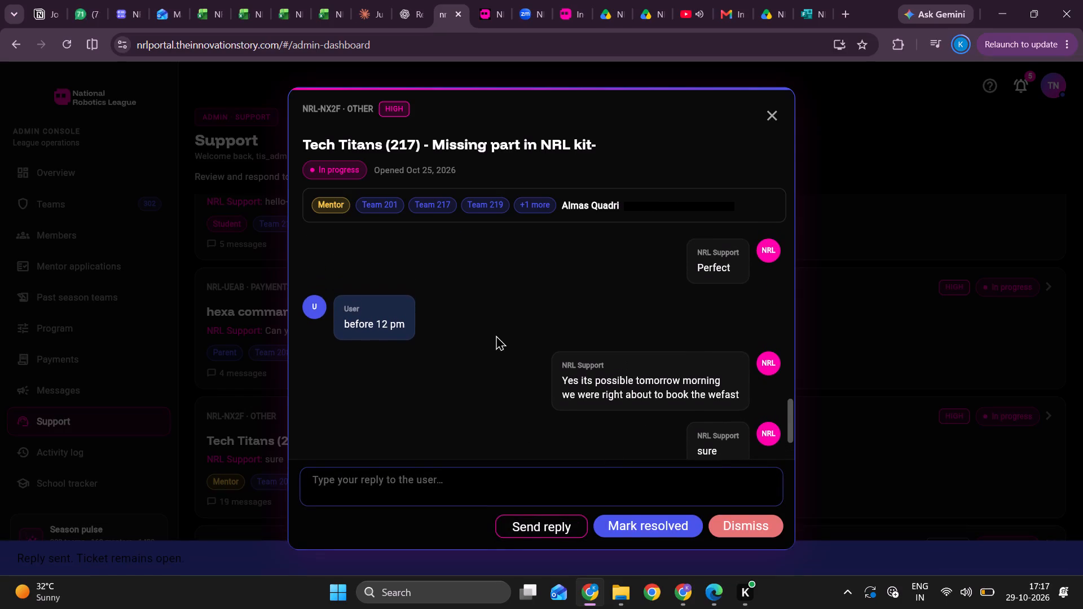
{"action": "scroll", "coordinate": [496, 335], "scroll_direction": "up", "scroll_amount": 1}
In the NRL Kit Feedback workbook, examine the newest responses' team, mentor, missing parts and comment columns.
{"action": "left_click", "coordinate": [262, 0]}
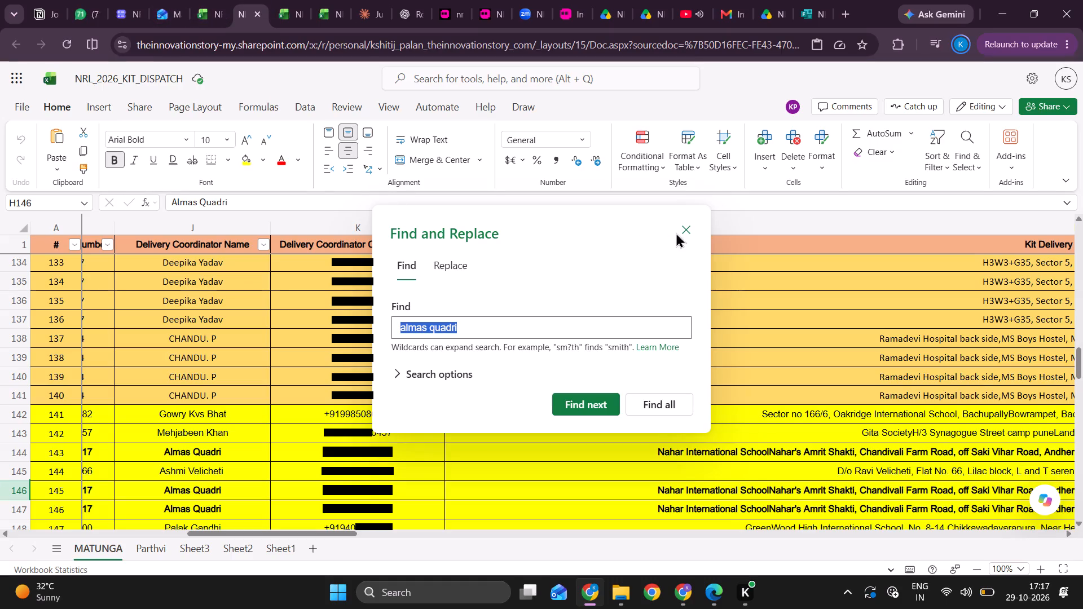
{"action": "left_click", "coordinate": [290, 0]}
{"action": "left_click", "coordinate": [231, 6]}
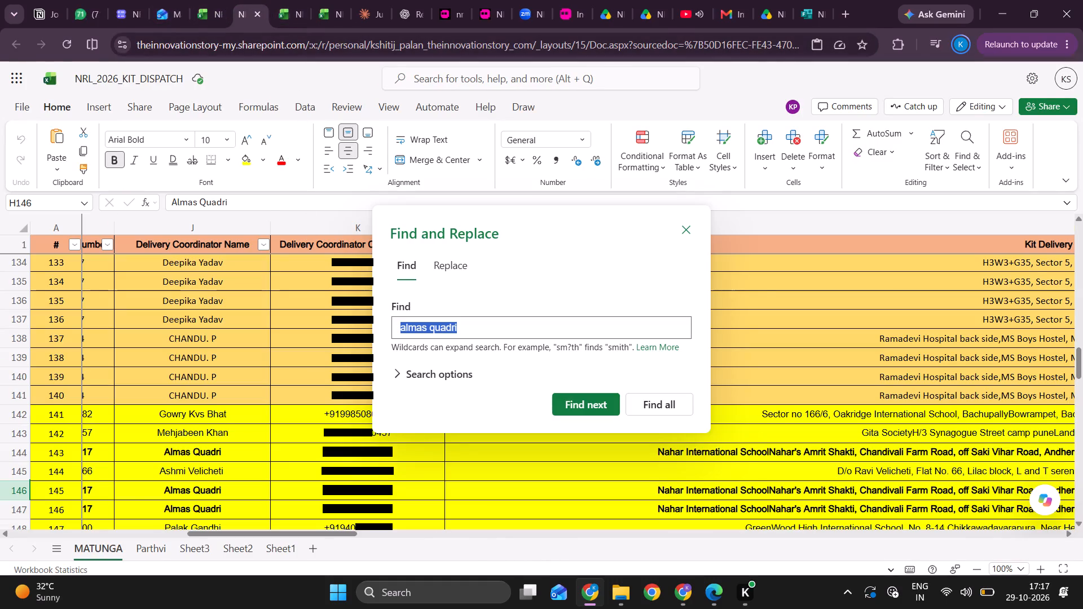
{"action": "left_click", "coordinate": [328, 3]}
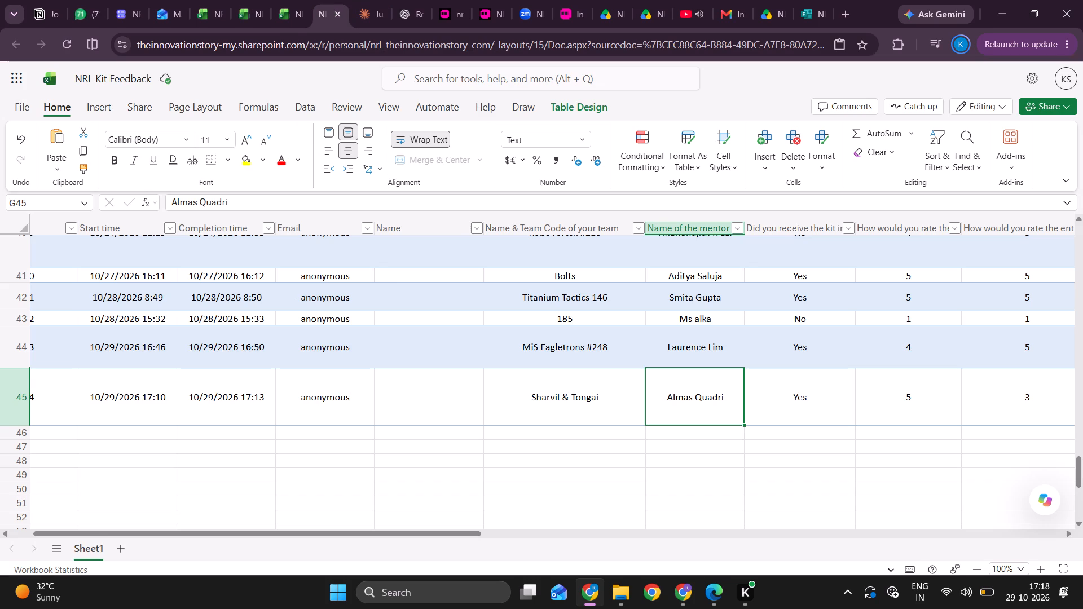
{"action": "scroll", "coordinate": [433, 394], "scroll_direction": "left", "scroll_amount": 7}
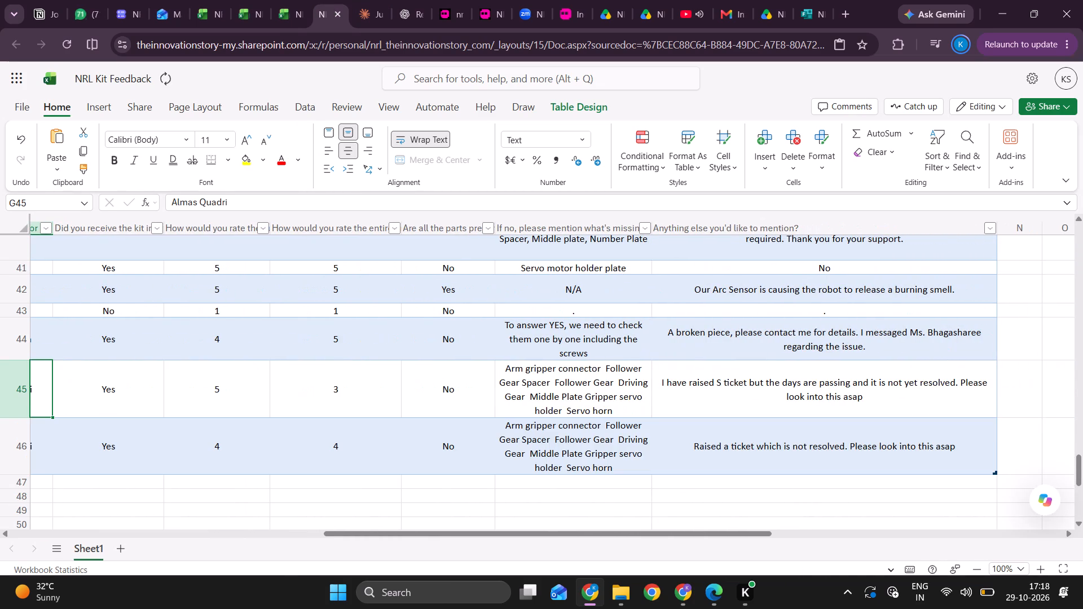
{"action": "scroll", "coordinate": [520, 485], "scroll_direction": "right", "scroll_amount": 8}
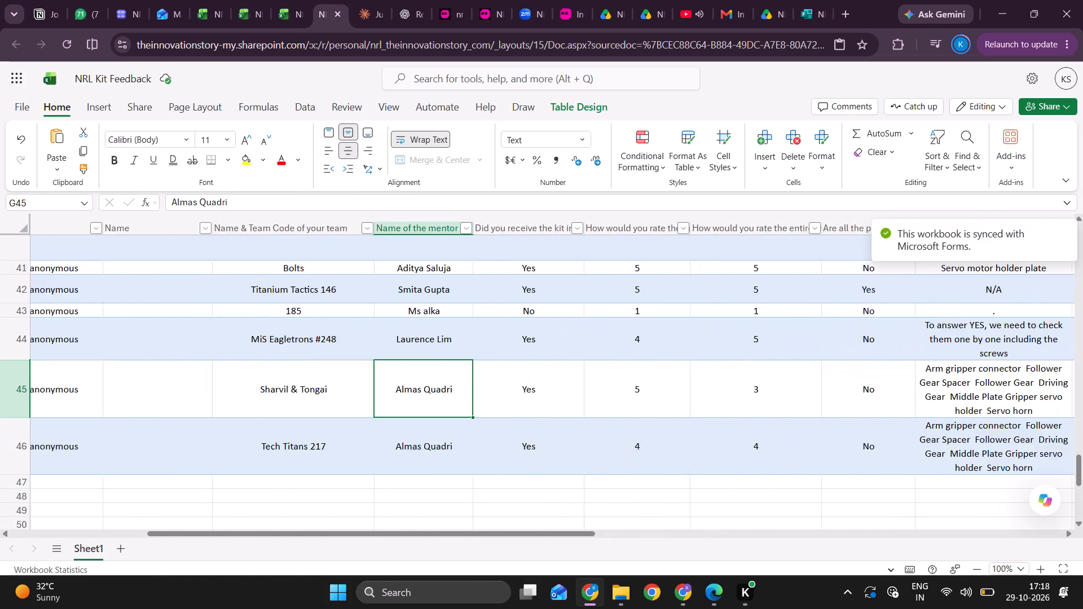
{"action": "scroll", "coordinate": [520, 485], "scroll_direction": "right", "scroll_amount": 2}
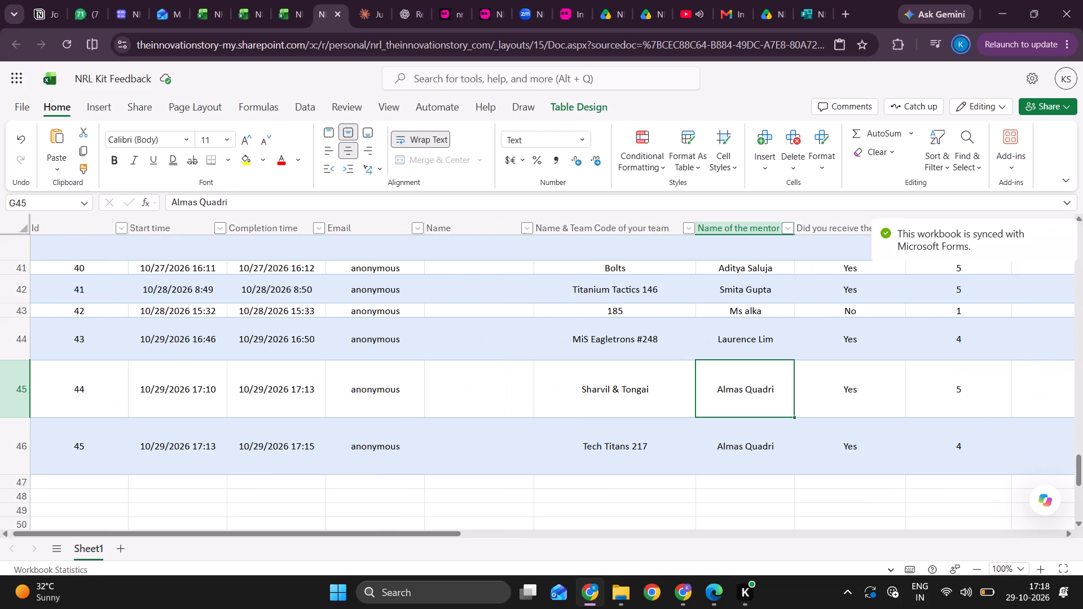
Compare the newest feedback responses' missing parts and comments with their mentor's delivery rows in the NRL_2026_KIT_DISPATCH workbook.
{"action": "scroll", "coordinate": [520, 485], "scroll_direction": "right", "scroll_amount": 2}
{"action": "scroll", "coordinate": [520, 485], "scroll_direction": "left", "scroll_amount": 4}
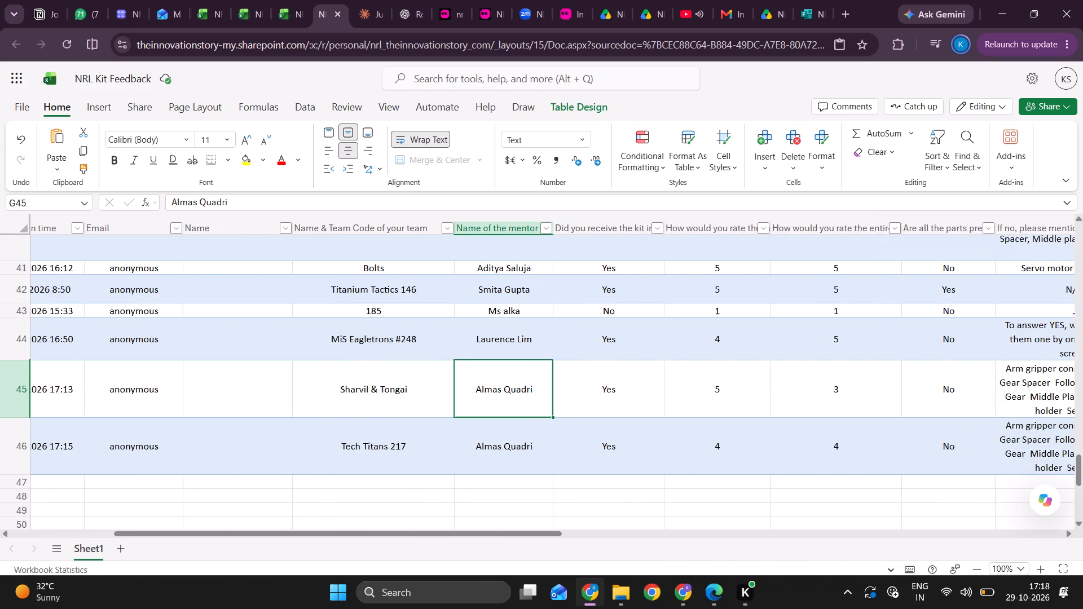
{"action": "scroll", "coordinate": [520, 485], "scroll_direction": "left", "scroll_amount": 8}
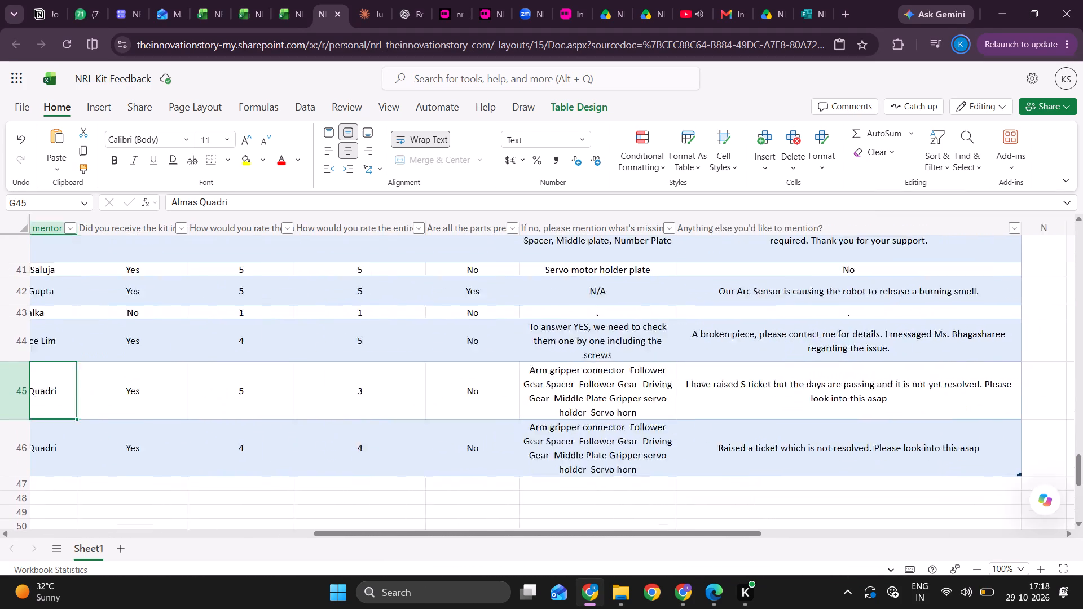
{"action": "left_click", "coordinate": [263, 0]}
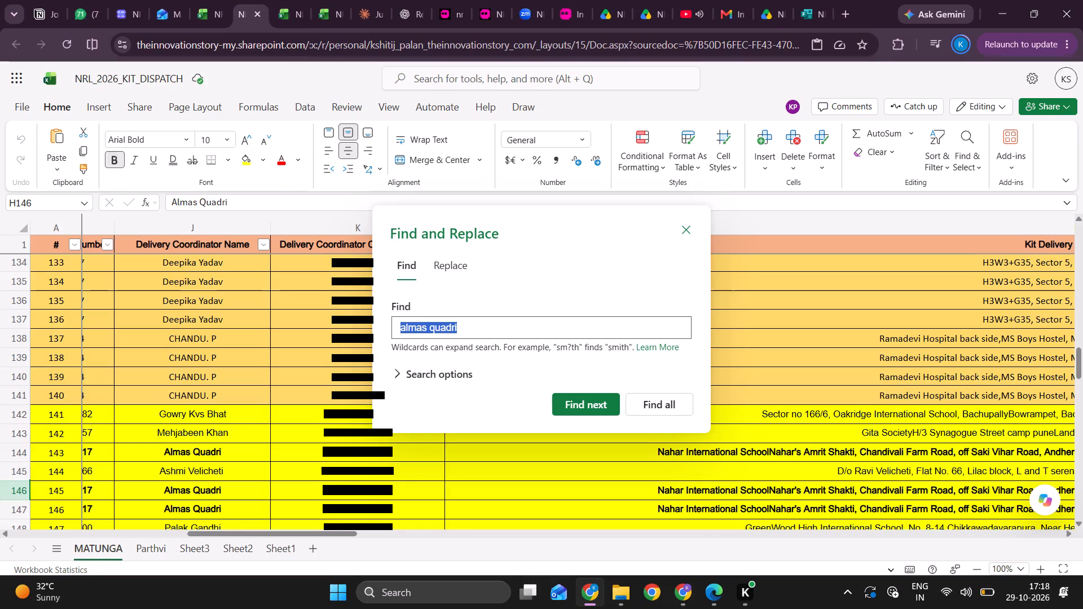
{"action": "left_click", "coordinate": [688, 223]}
{"action": "scroll", "coordinate": [546, 379], "scroll_direction": "right", "scroll_amount": 2}
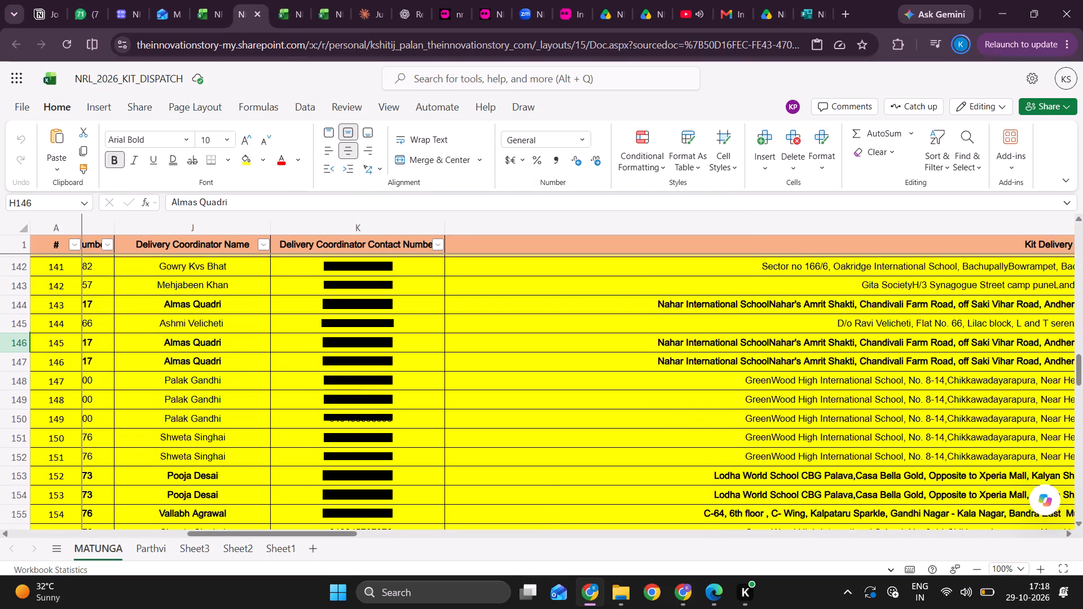
{"action": "scroll", "coordinate": [546, 379], "scroll_direction": "right", "scroll_amount": 2}
Check the Tech Titans (217) support ticket for the mentor's latest message and close the ticket.
{"action": "left_click", "coordinate": [437, 0]}
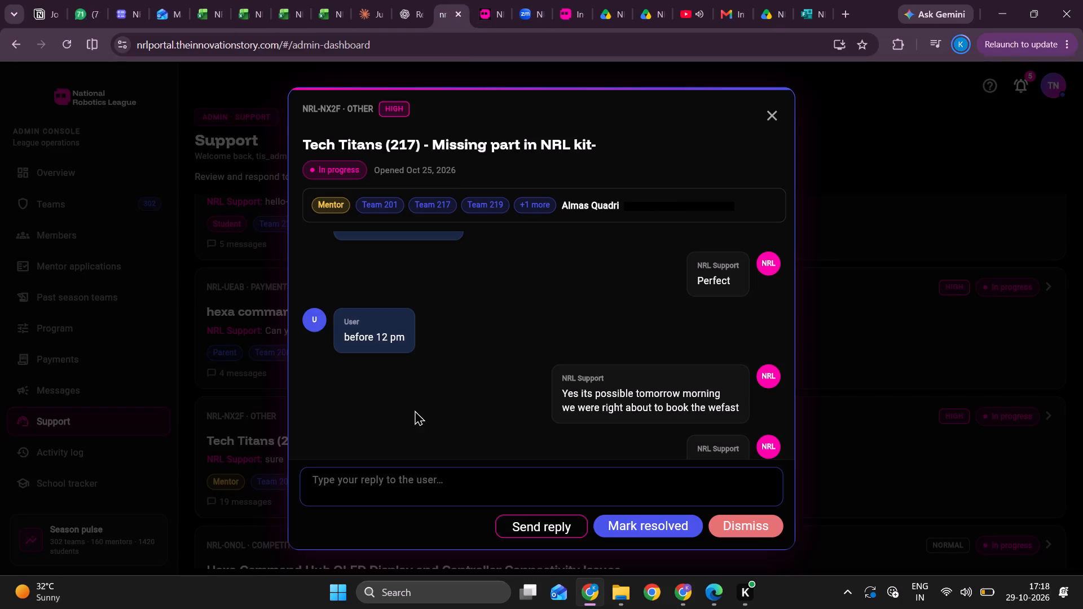
{"action": "scroll", "coordinate": [430, 389], "scroll_direction": "down", "scroll_amount": 5}
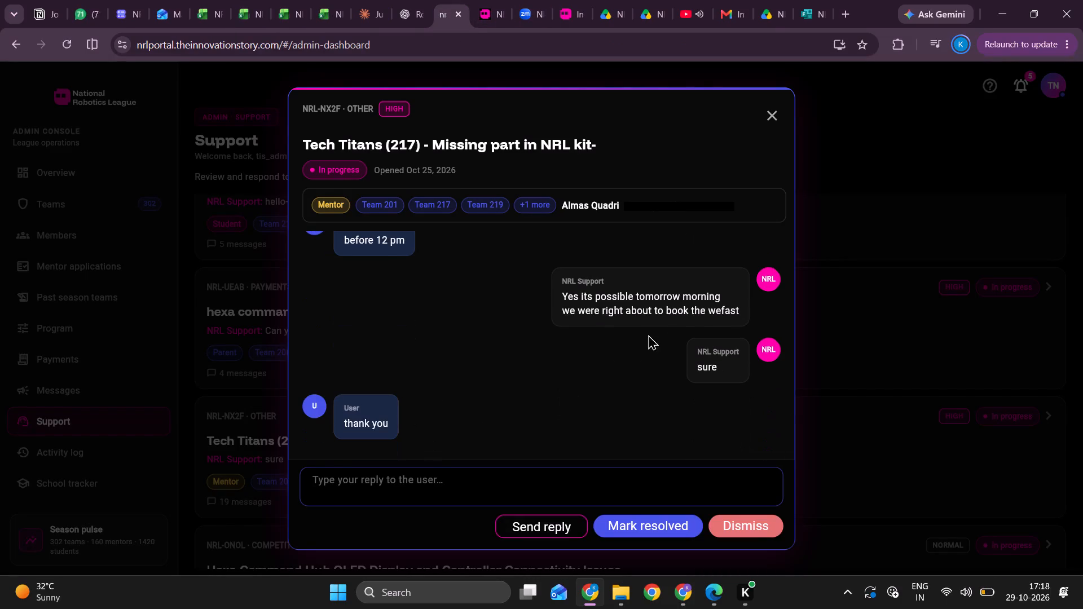
{"action": "left_click", "coordinate": [778, 117]}
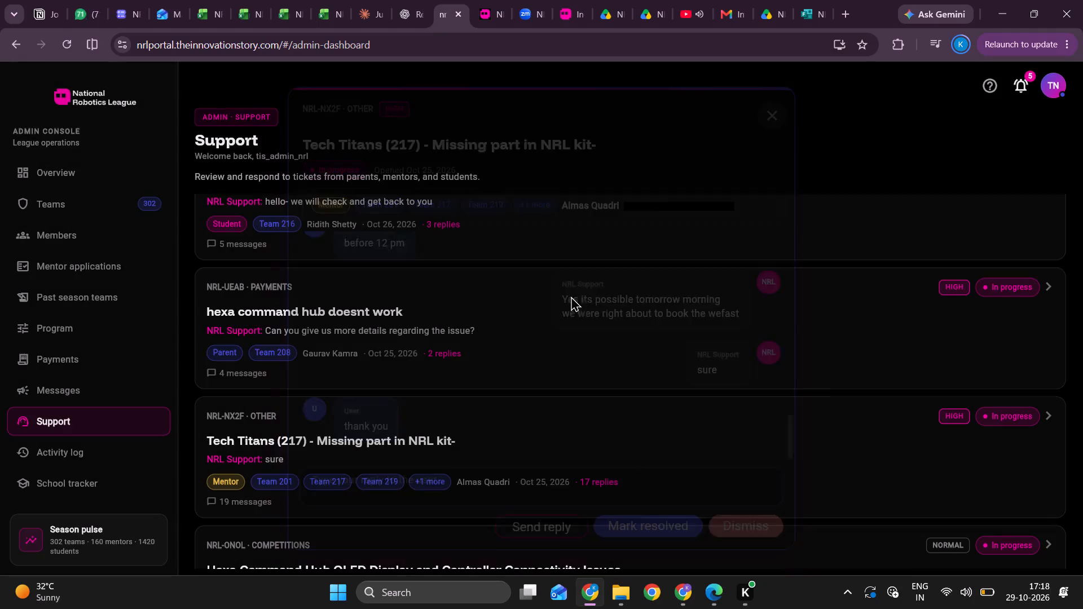
Re-examine the missing parts and comments in the last two responses of the NRL Kit Feedback workbook.
{"action": "left_click", "coordinate": [313, 0]}
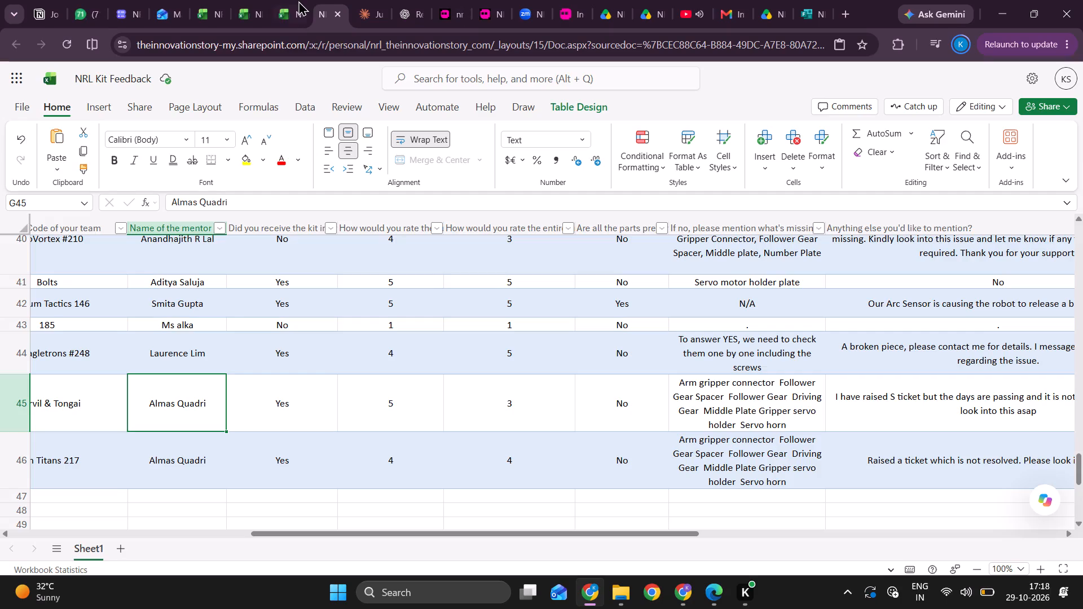
{"action": "scroll", "coordinate": [258, 457], "scroll_direction": "left", "scroll_amount": 1}
{"action": "scroll", "coordinate": [258, 457], "scroll_direction": "right", "scroll_amount": 1}
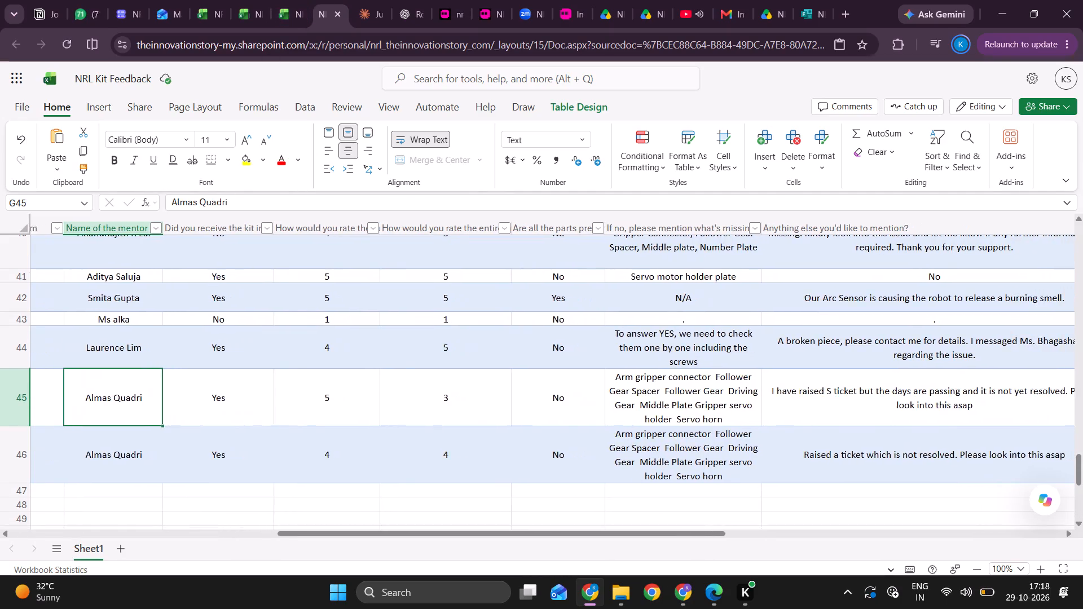
{"action": "scroll", "coordinate": [258, 457], "scroll_direction": "right", "scroll_amount": 1}
In NRL_2026_KIT_DISPATCH, select row 146's delivery coordinator name, contact number and kit delivery address on the MATUNGA sheet.
{"action": "left_click", "coordinate": [250, 23]}
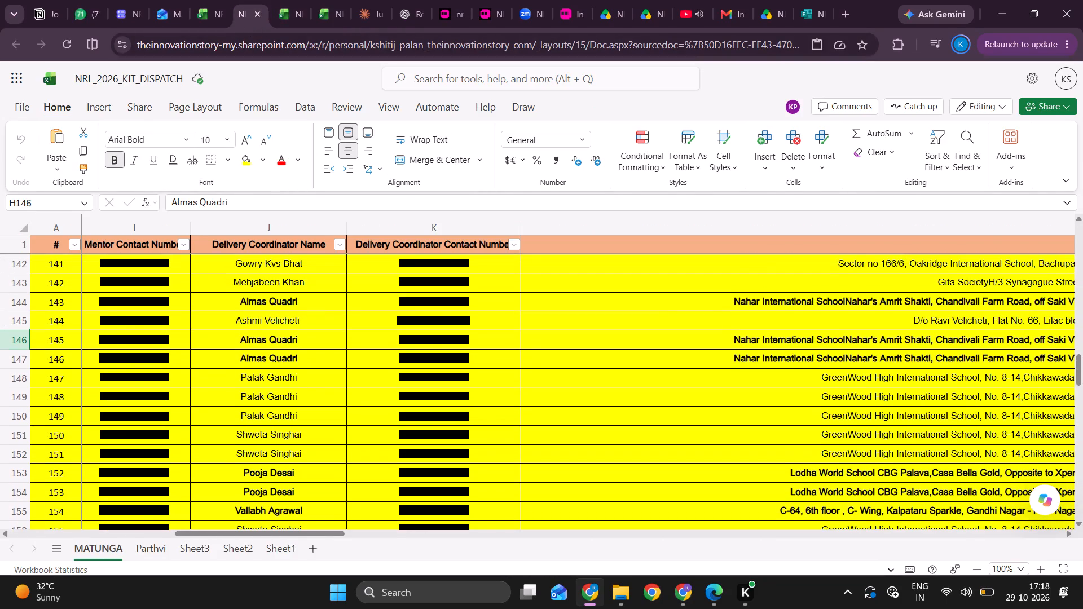
{"action": "left_click_drag", "start_coordinate": [274, 337], "coordinate": [620, 347]}
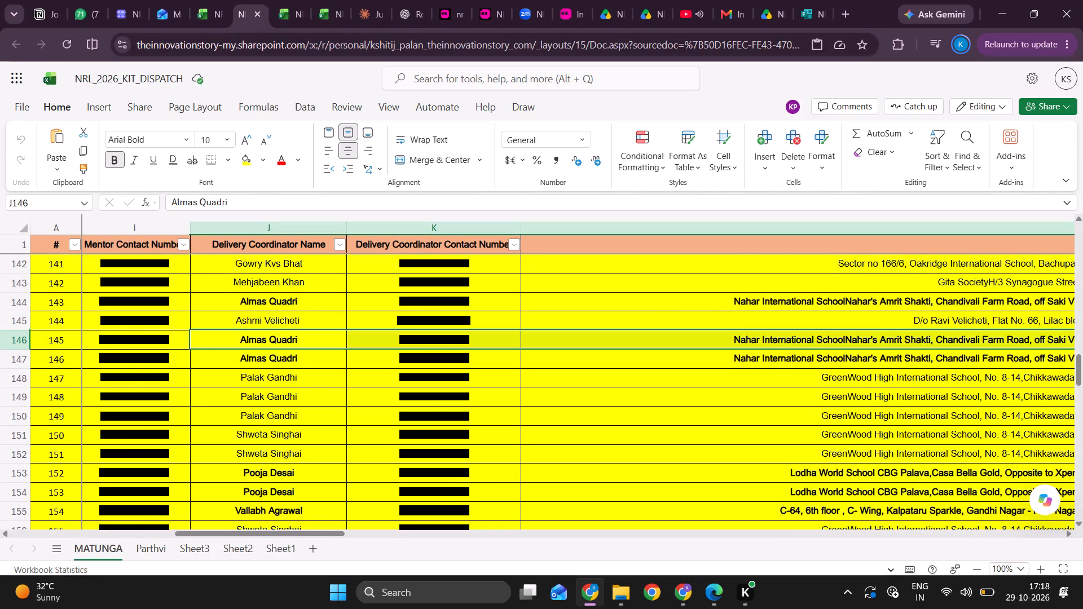
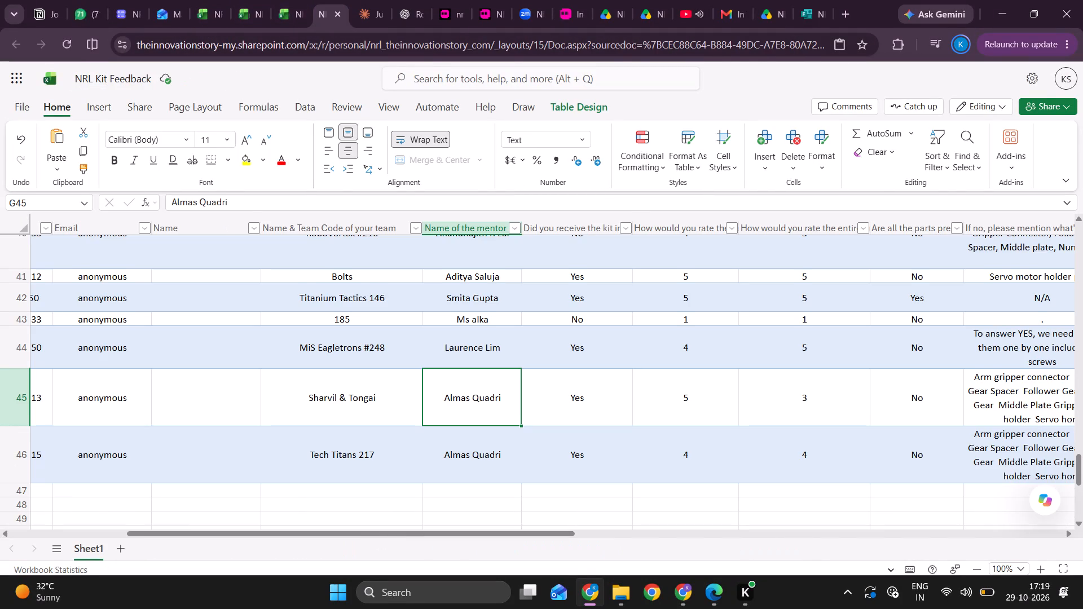
Review the MiS Eagletrons #248 response in NRL Kit Feedback, checking its missing parts, comment, mentor and timestamps against neighbouring responses.
{"action": "scroll", "coordinate": [207, 398], "scroll_direction": "up", "scroll_amount": 1}
{"action": "scroll", "coordinate": [207, 398], "scroll_direction": "left", "scroll_amount": 1}
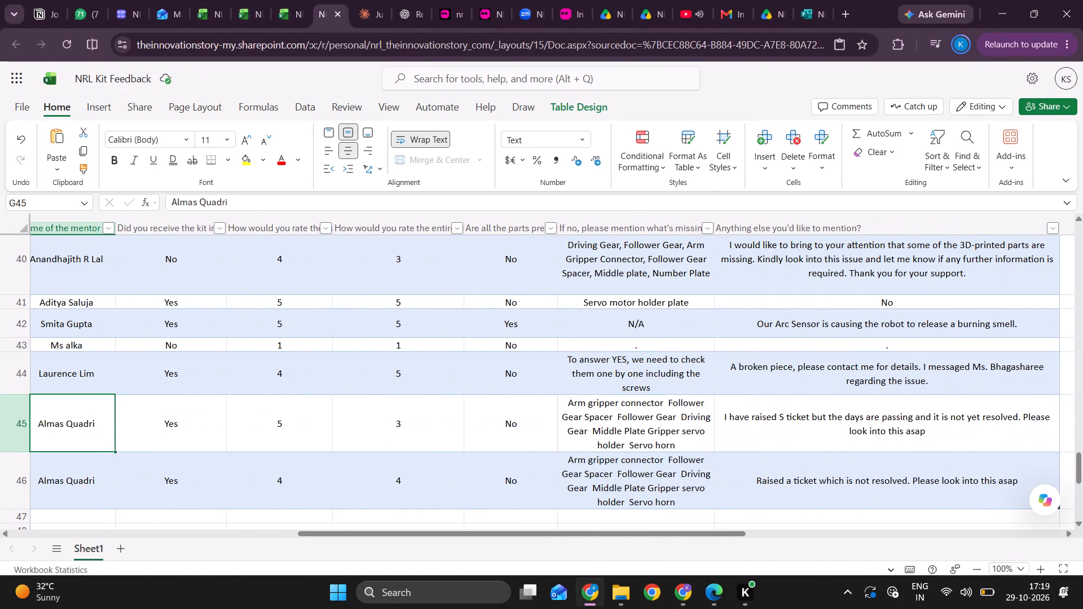
{"action": "scroll", "coordinate": [207, 398], "scroll_direction": "left", "scroll_amount": 1}
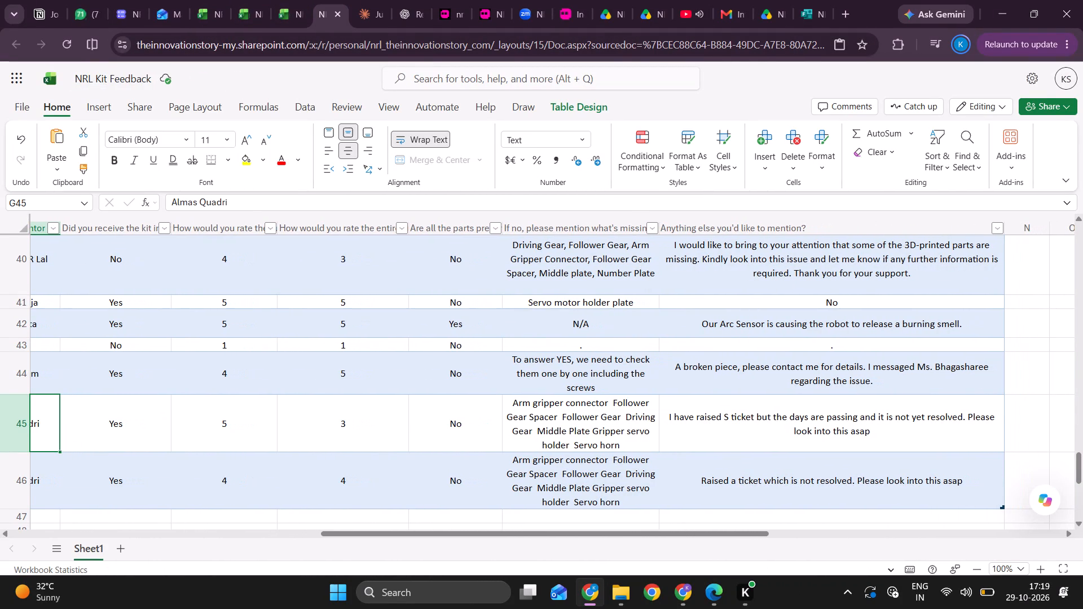
{"action": "scroll", "coordinate": [560, 394], "scroll_direction": "left", "scroll_amount": 2}
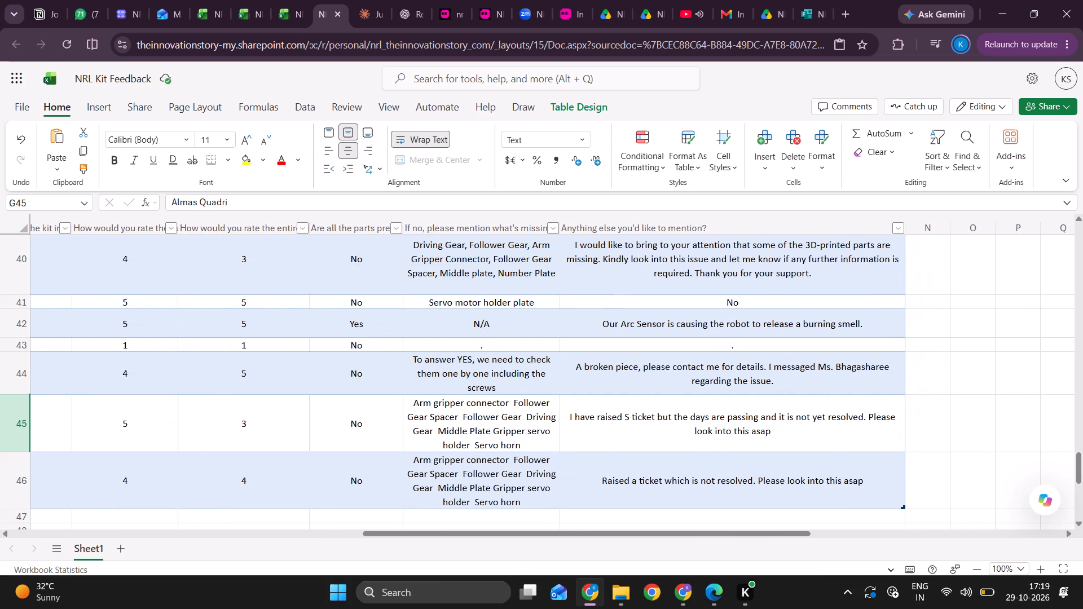
{"action": "scroll", "coordinate": [560, 394], "scroll_direction": "left", "scroll_amount": 1}
{"action": "left_click", "coordinate": [607, 390]}
{"action": "scroll", "coordinate": [587, 387], "scroll_direction": "right", "scroll_amount": 2}
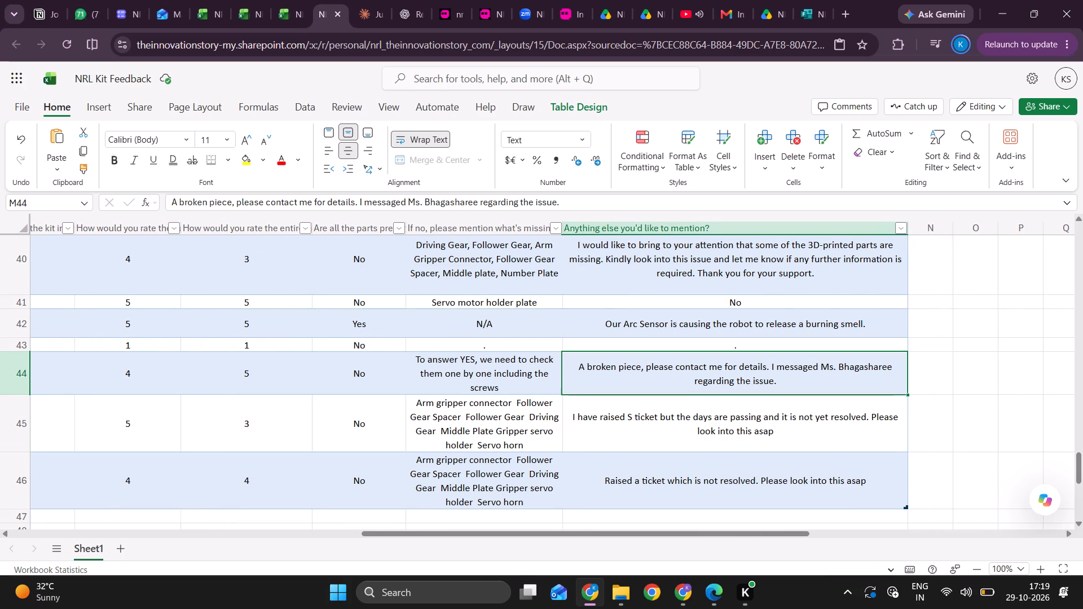
{"action": "scroll", "coordinate": [587, 387], "scroll_direction": "right", "scroll_amount": 6}
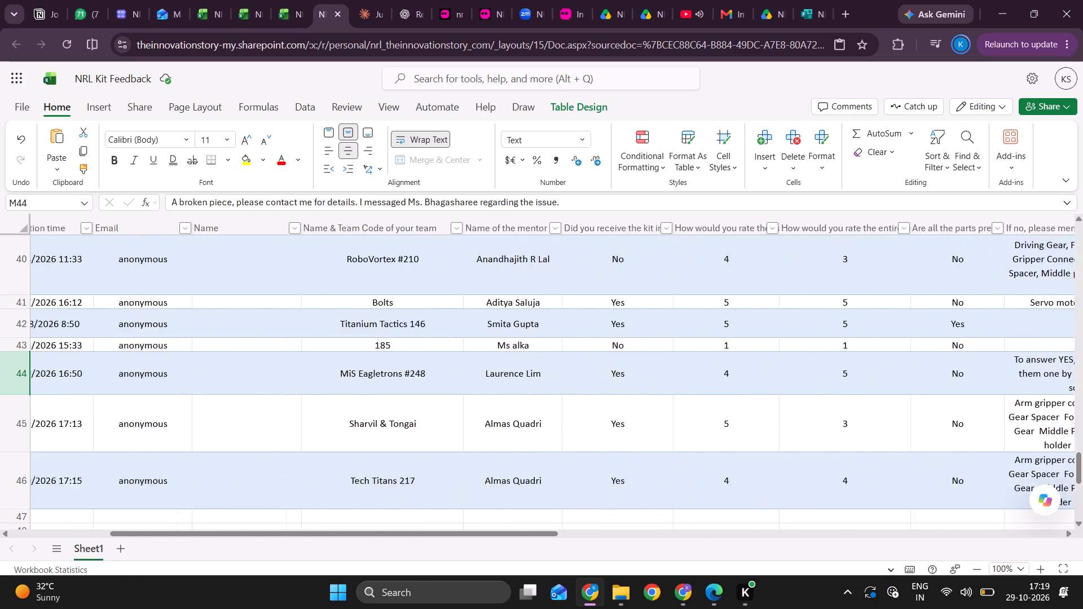
{"action": "scroll", "coordinate": [587, 387], "scroll_direction": "right", "scroll_amount": 4}
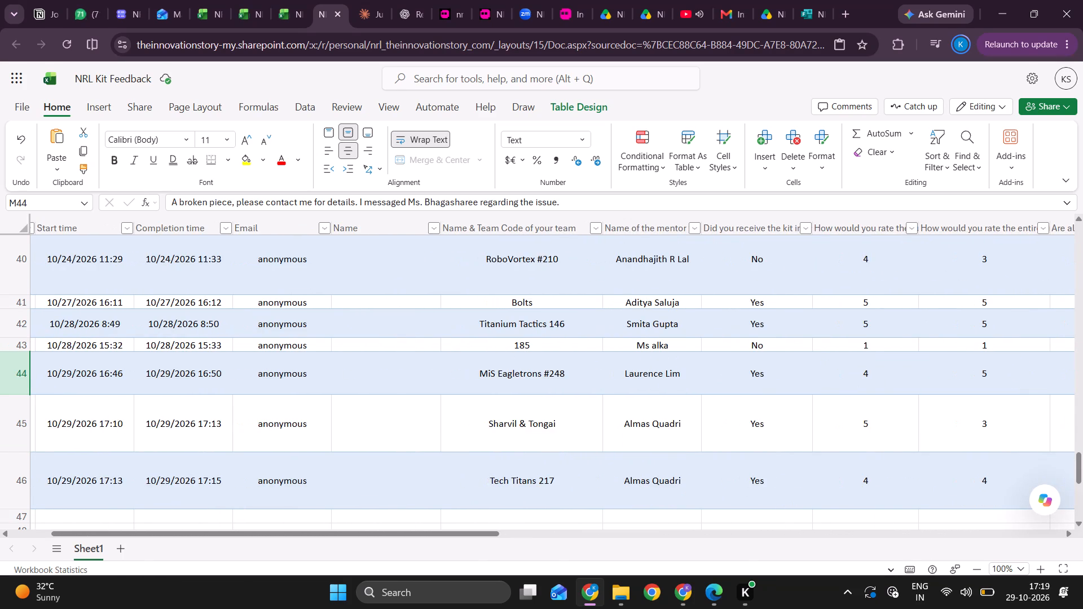
{"action": "scroll", "coordinate": [587, 387], "scroll_direction": "right", "scroll_amount": 4}
{"action": "scroll", "coordinate": [587, 387], "scroll_direction": "left", "scroll_amount": 3}
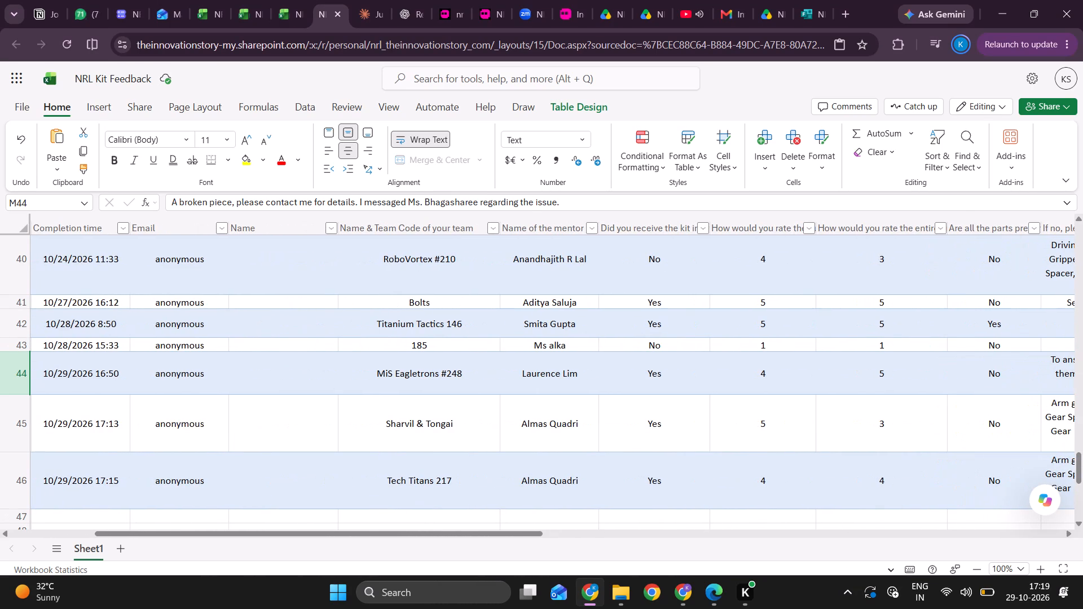
Switch to the NRL_2026_KIT_DISPATCH workbook, clear the pending copy selection and search the MATUNGA sheet for team number 248.
{"action": "left_click", "coordinate": [218, 0]}
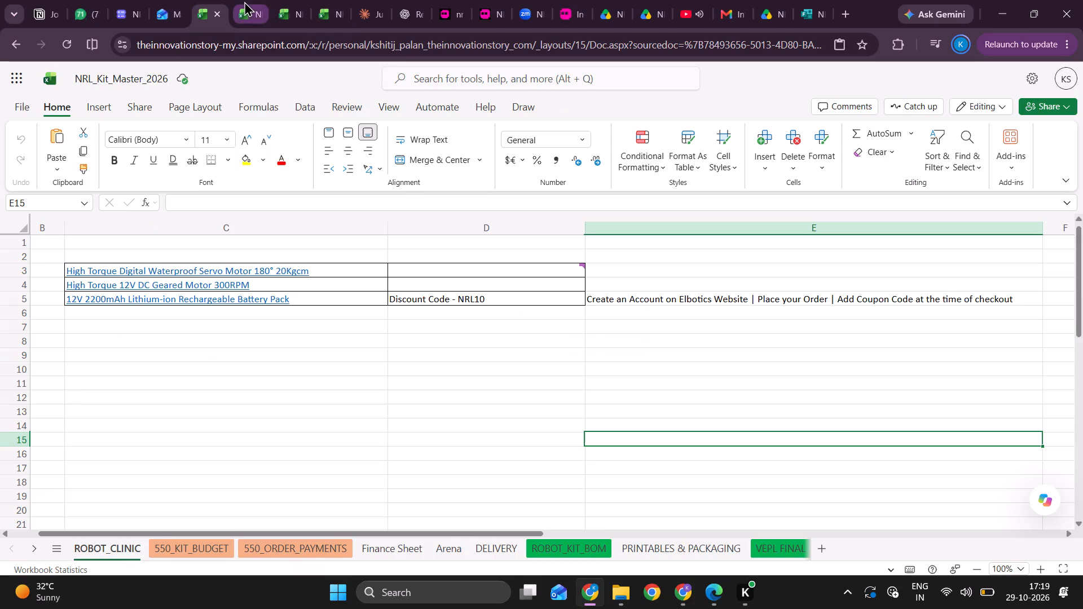
{"action": "left_click", "coordinate": [244, 2]}
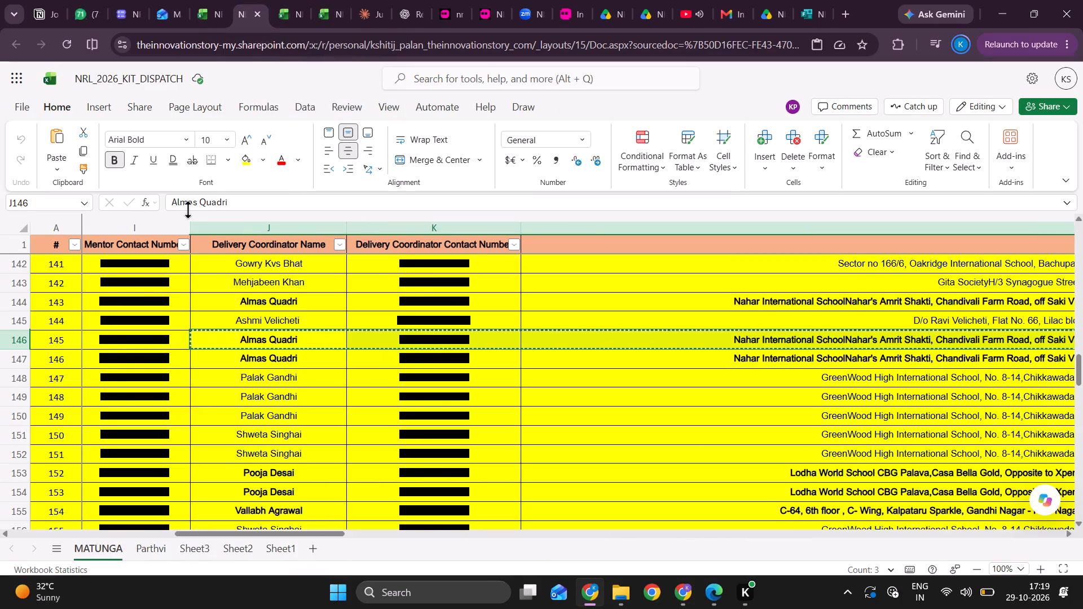
{"action": "left_click", "coordinate": [199, 321]}
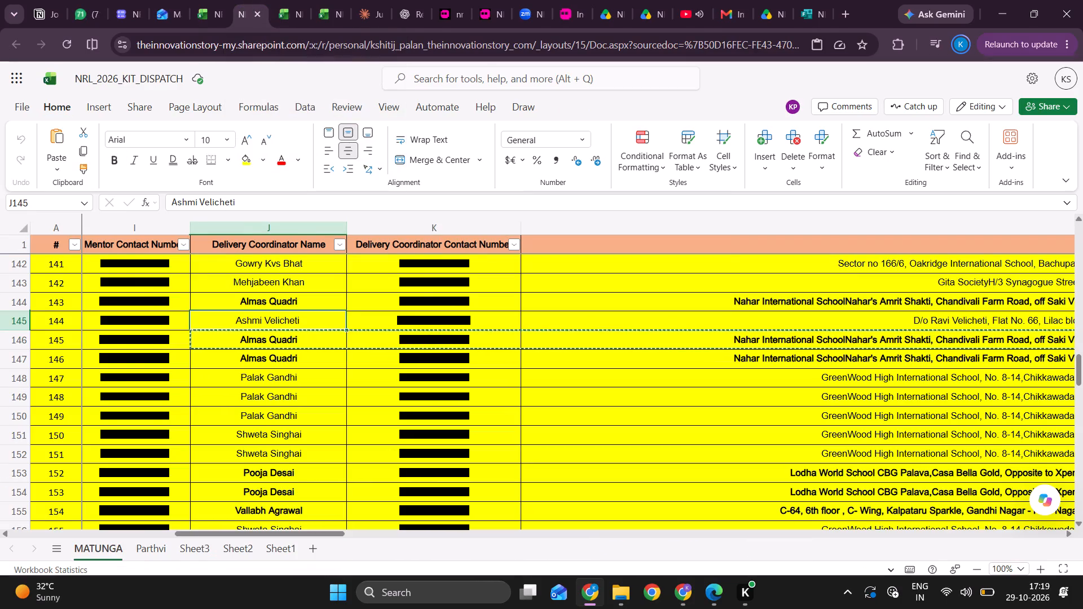
{"action": "left_click", "coordinate": [271, 390]}
{"action": "key", "text": "Escape"}
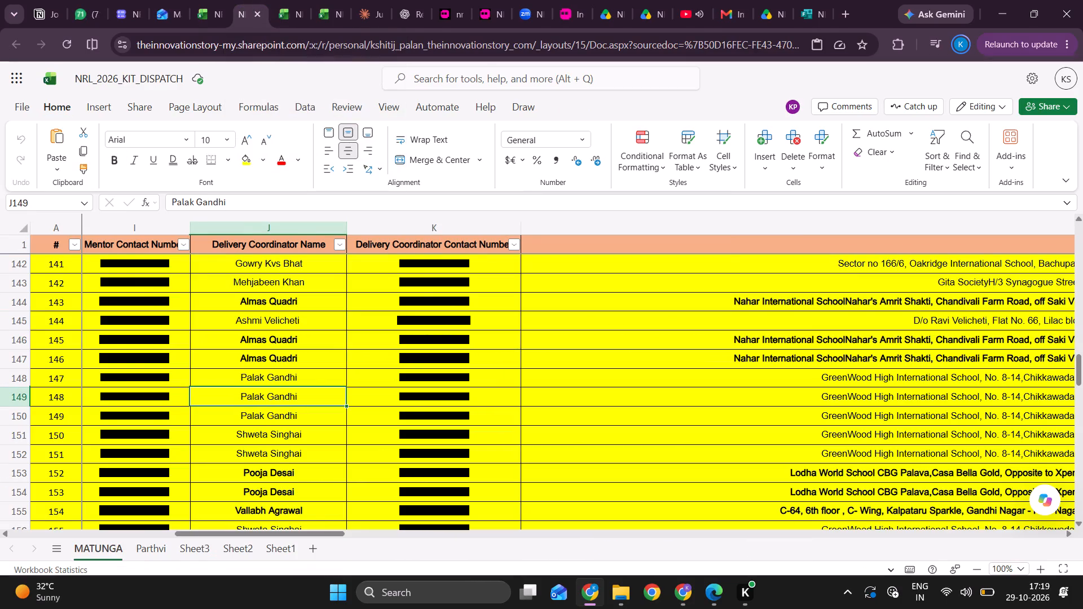
{"action": "key", "text": "ctrl+f"}
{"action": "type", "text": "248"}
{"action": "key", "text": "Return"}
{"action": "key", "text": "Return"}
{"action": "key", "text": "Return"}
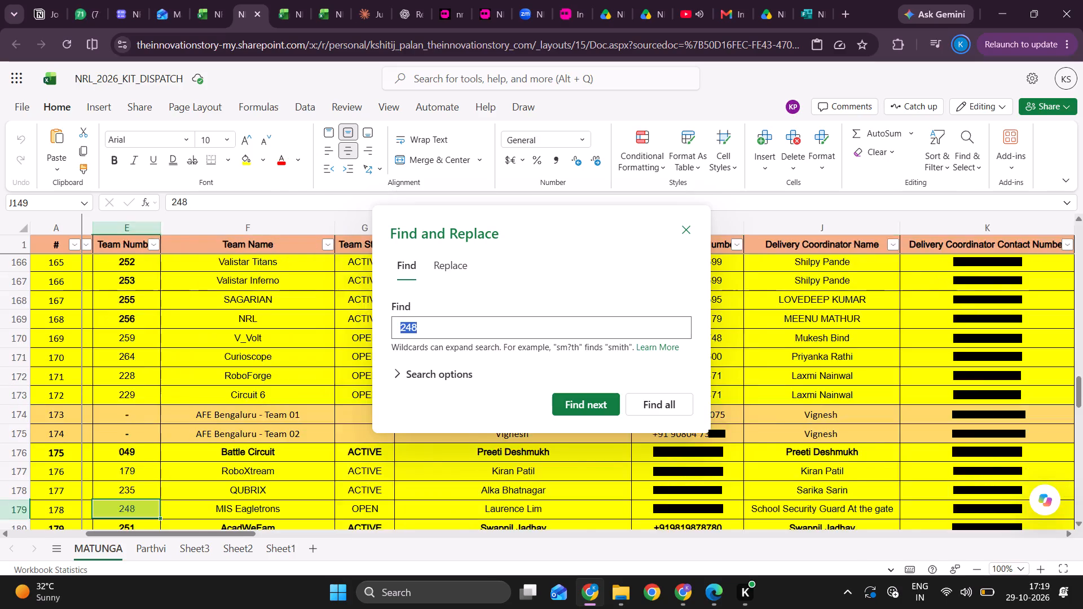
Search the MATUNGA sheet for 248 and go through the matches to the one in the team number column.
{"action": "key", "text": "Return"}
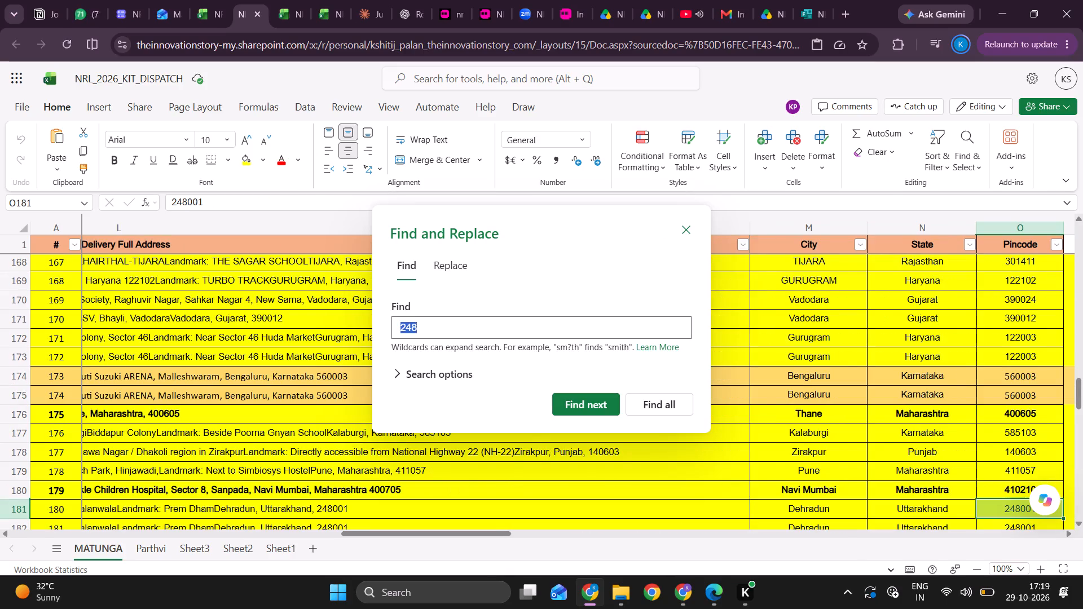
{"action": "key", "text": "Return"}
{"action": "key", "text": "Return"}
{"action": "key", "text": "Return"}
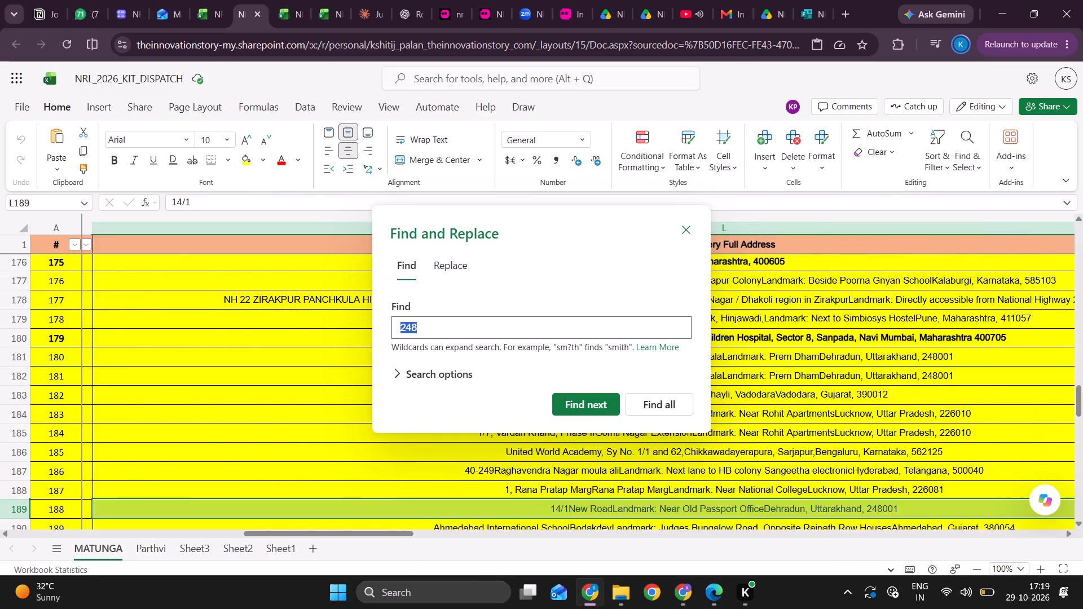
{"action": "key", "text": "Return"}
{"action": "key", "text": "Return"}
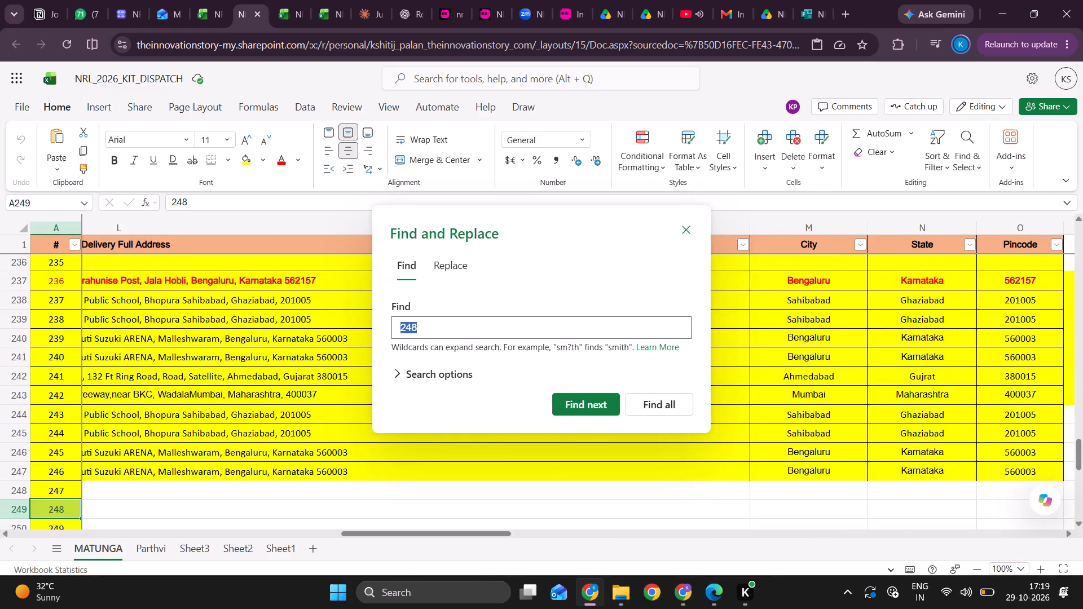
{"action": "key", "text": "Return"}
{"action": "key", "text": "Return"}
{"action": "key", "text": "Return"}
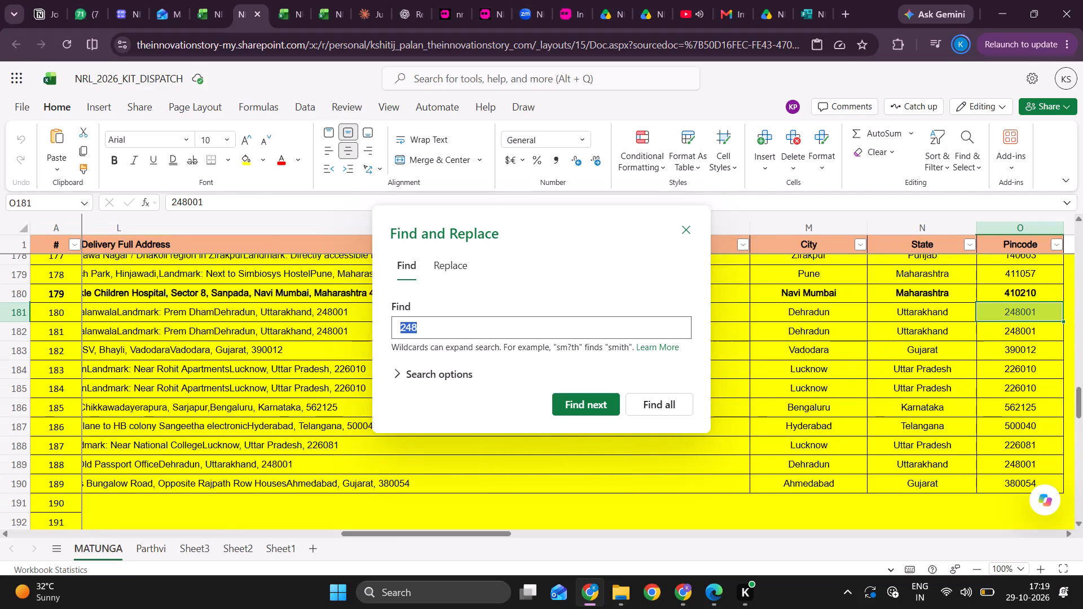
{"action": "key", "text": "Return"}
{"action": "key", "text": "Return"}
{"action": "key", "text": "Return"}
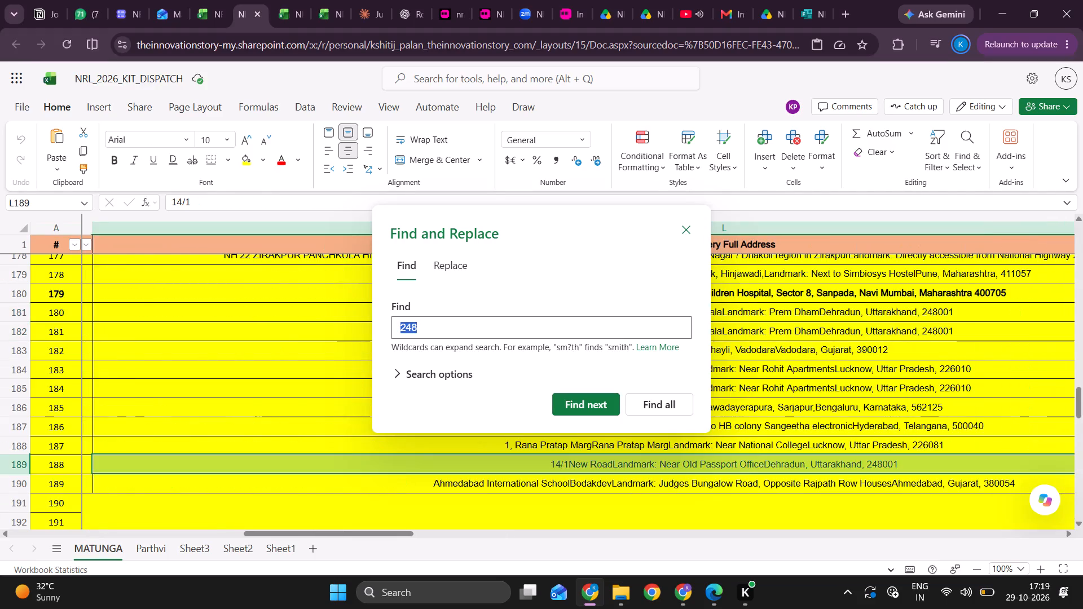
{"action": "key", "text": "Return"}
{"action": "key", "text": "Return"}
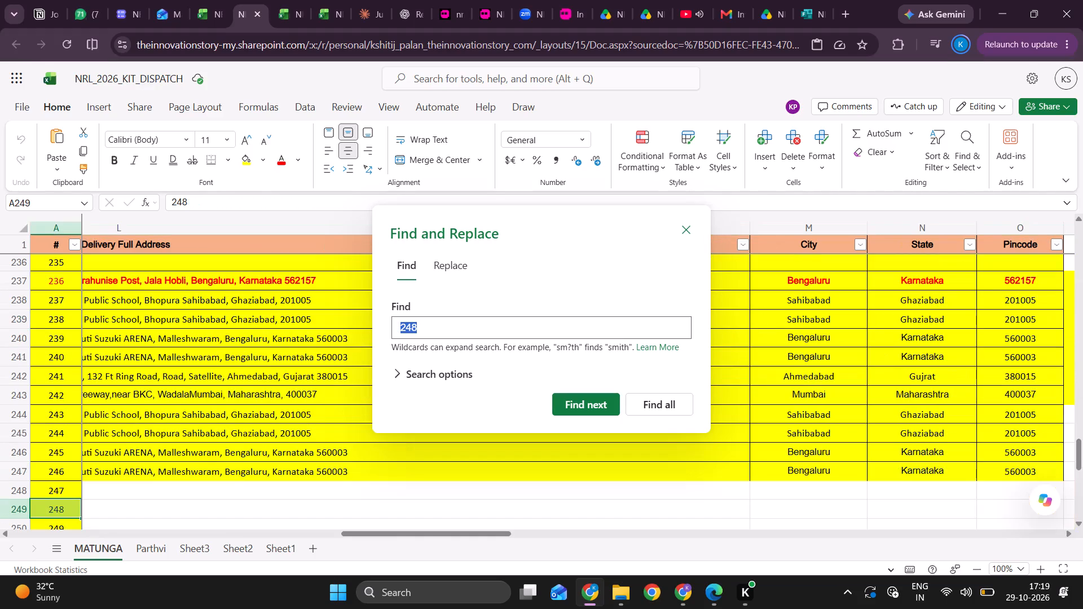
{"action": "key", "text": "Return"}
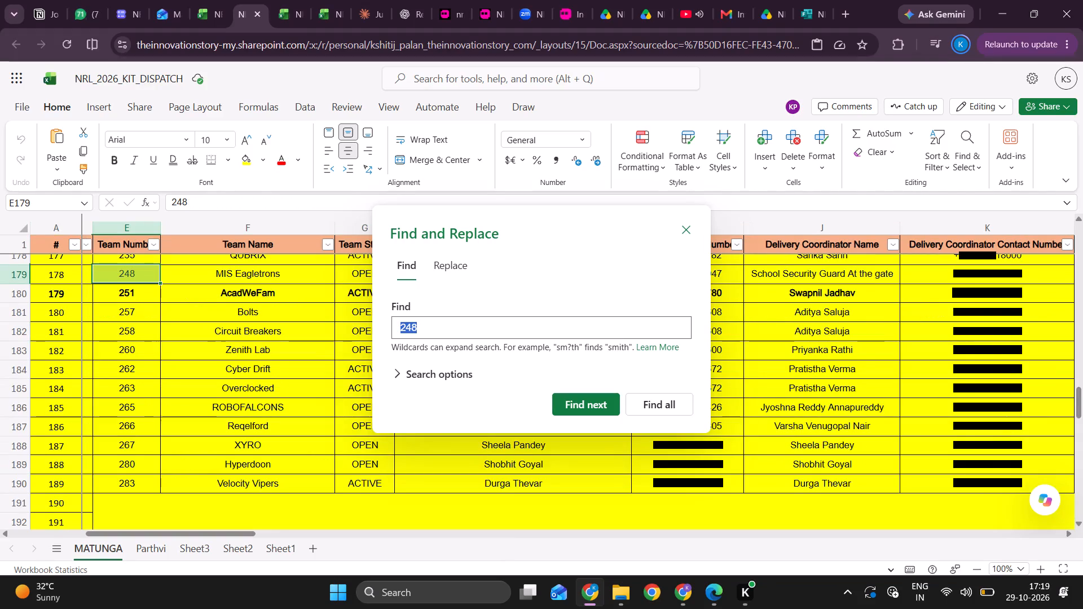
Examine the mentor, delivery coordinator and kit delivery address around team 248's row, and close the search.
{"action": "scroll", "coordinate": [210, 407], "scroll_direction": "up", "scroll_amount": 3}
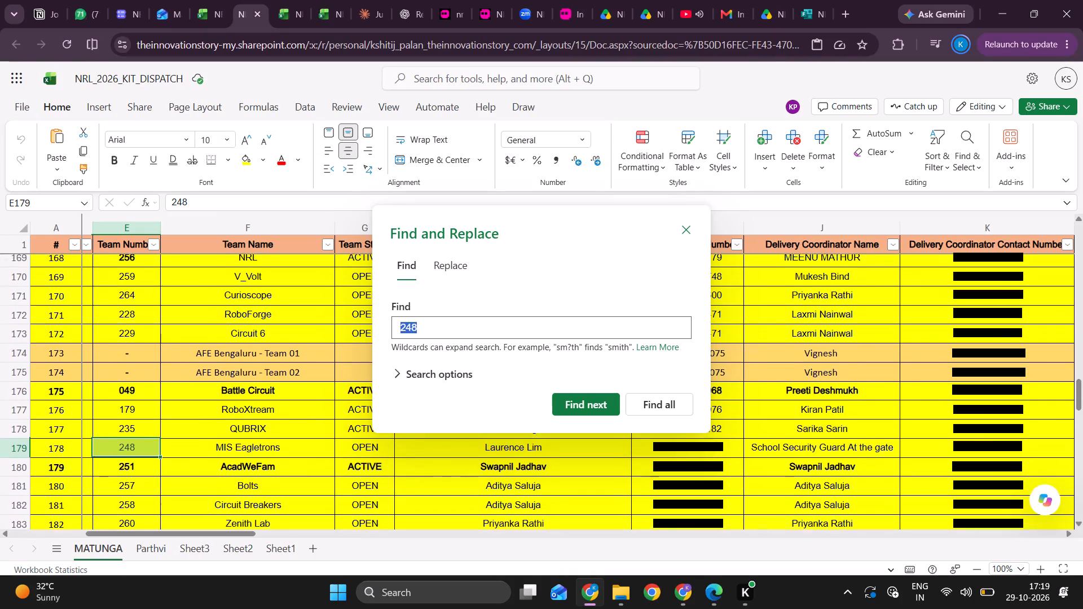
{"action": "scroll", "coordinate": [210, 407], "scroll_direction": "up", "scroll_amount": 1}
{"action": "left_click", "coordinate": [378, 466]}
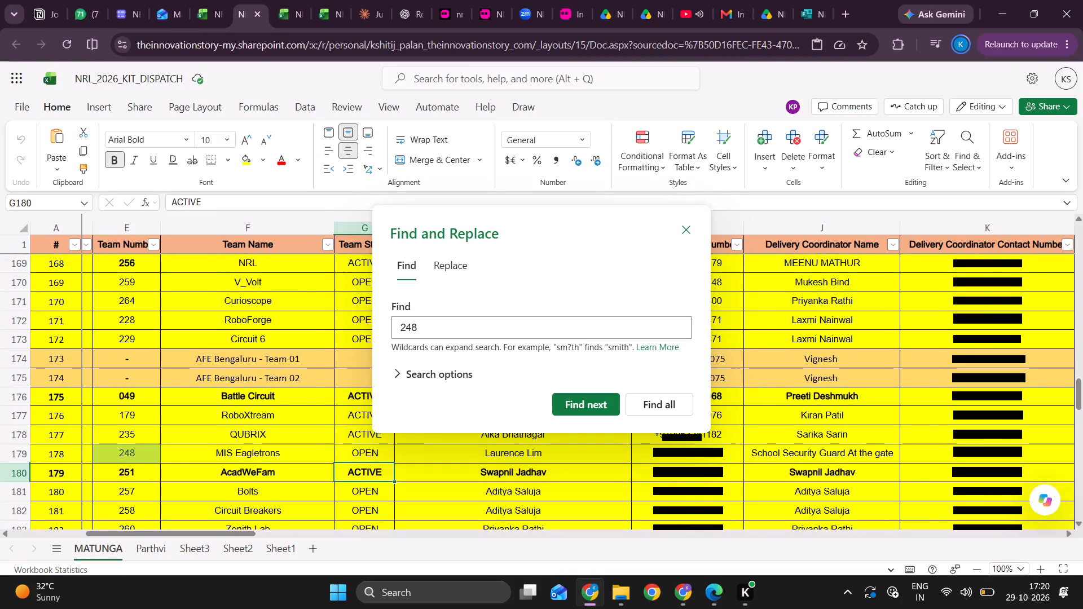
{"action": "scroll", "coordinate": [578, 487], "scroll_direction": "left", "scroll_amount": 7}
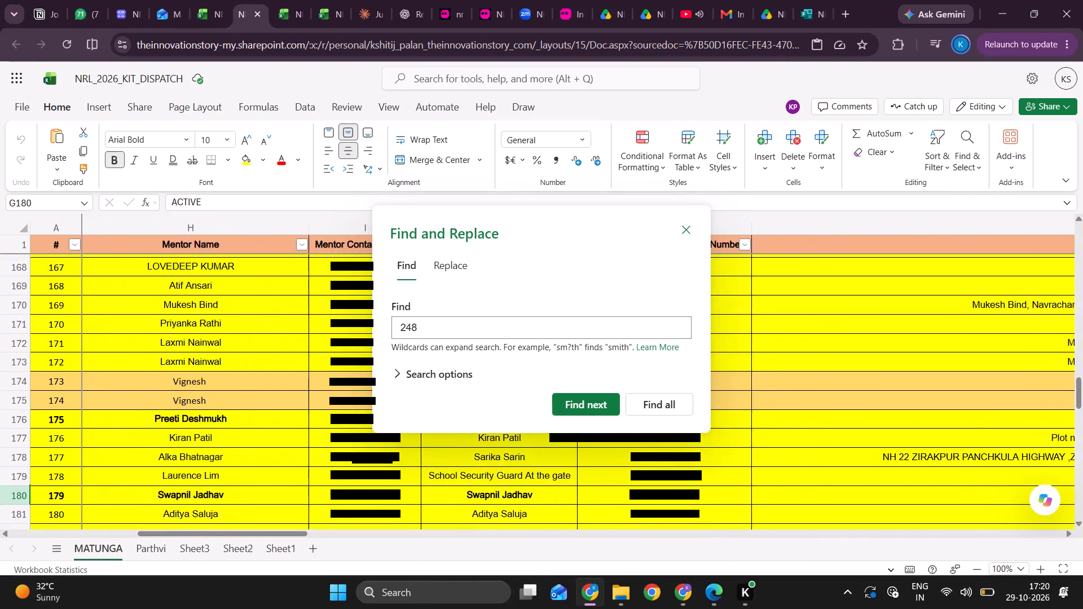
{"action": "scroll", "coordinate": [578, 487], "scroll_direction": "left", "scroll_amount": 7}
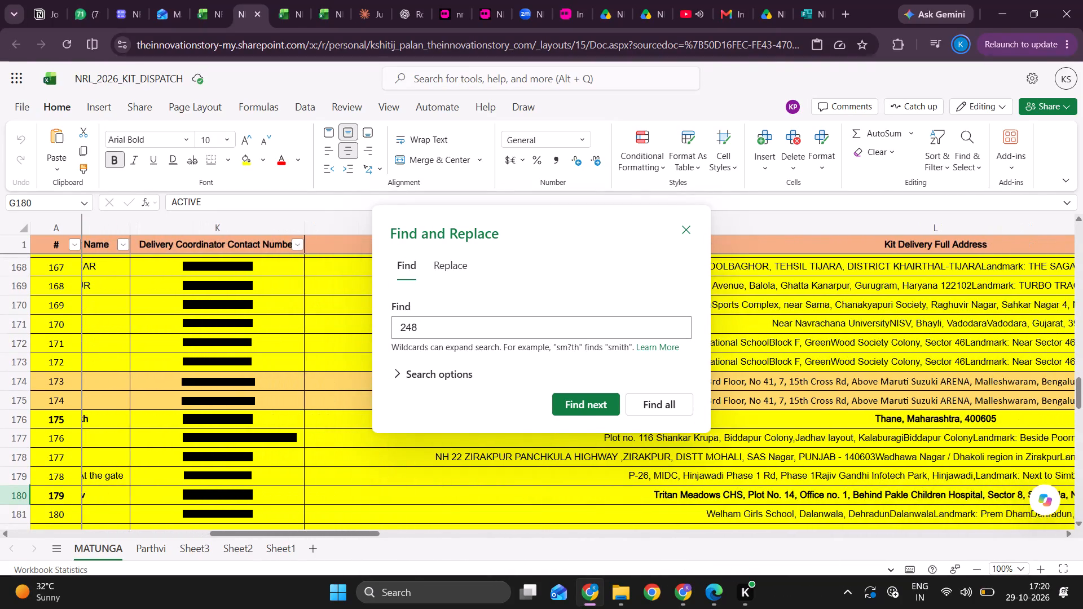
{"action": "scroll", "coordinate": [578, 487], "scroll_direction": "left", "scroll_amount": 3}
{"action": "scroll", "coordinate": [578, 487], "scroll_direction": "right", "scroll_amount": 1}
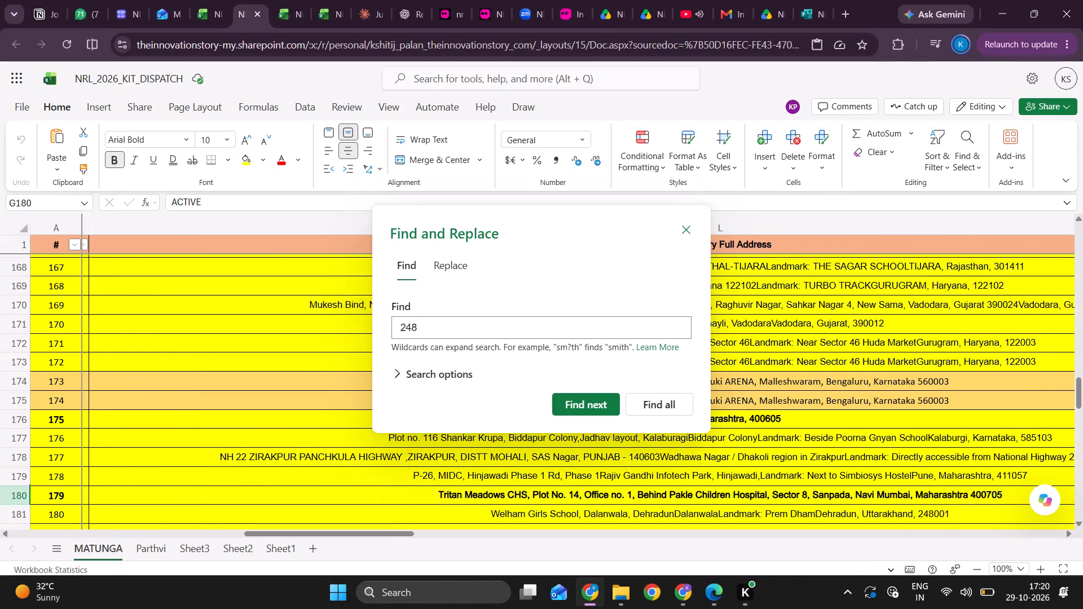
{"action": "scroll", "coordinate": [578, 487], "scroll_direction": "right", "scroll_amount": 3}
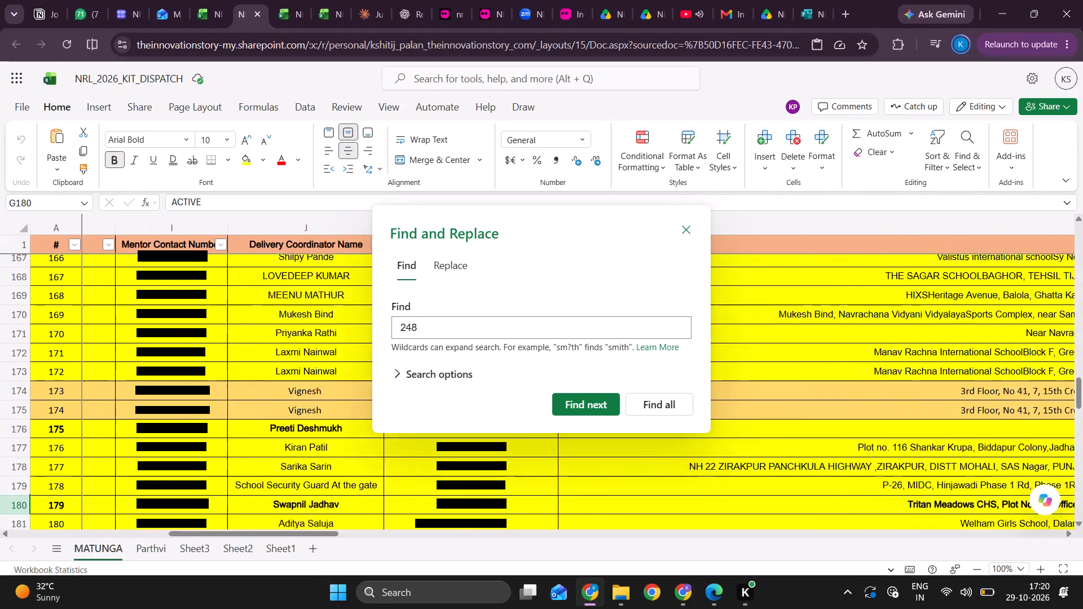
{"action": "scroll", "coordinate": [578, 487], "scroll_direction": "right", "scroll_amount": 2}
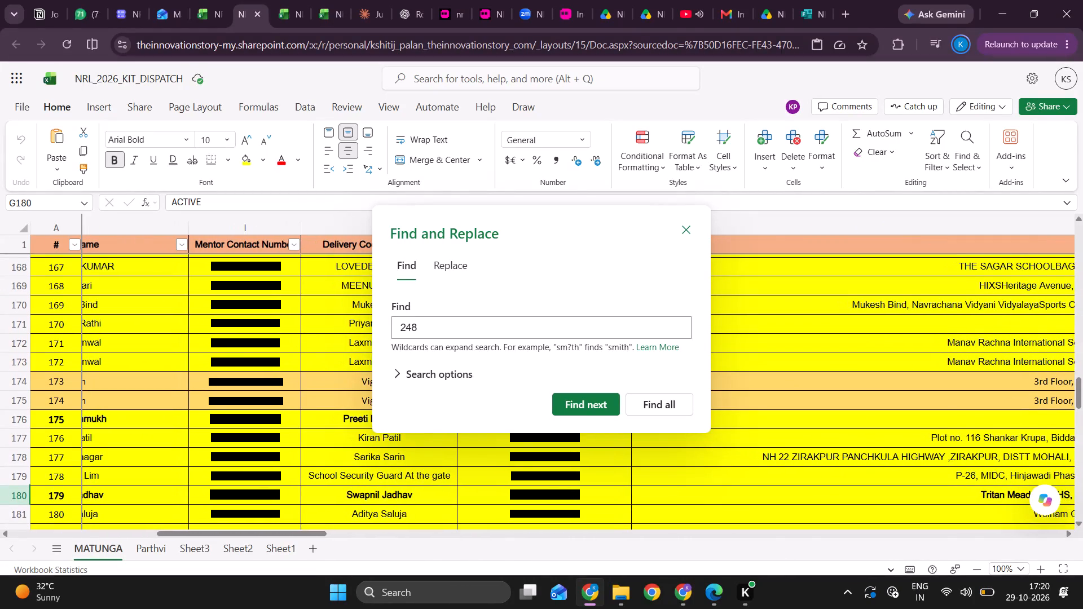
{"action": "scroll", "coordinate": [578, 487], "scroll_direction": "right", "scroll_amount": 1}
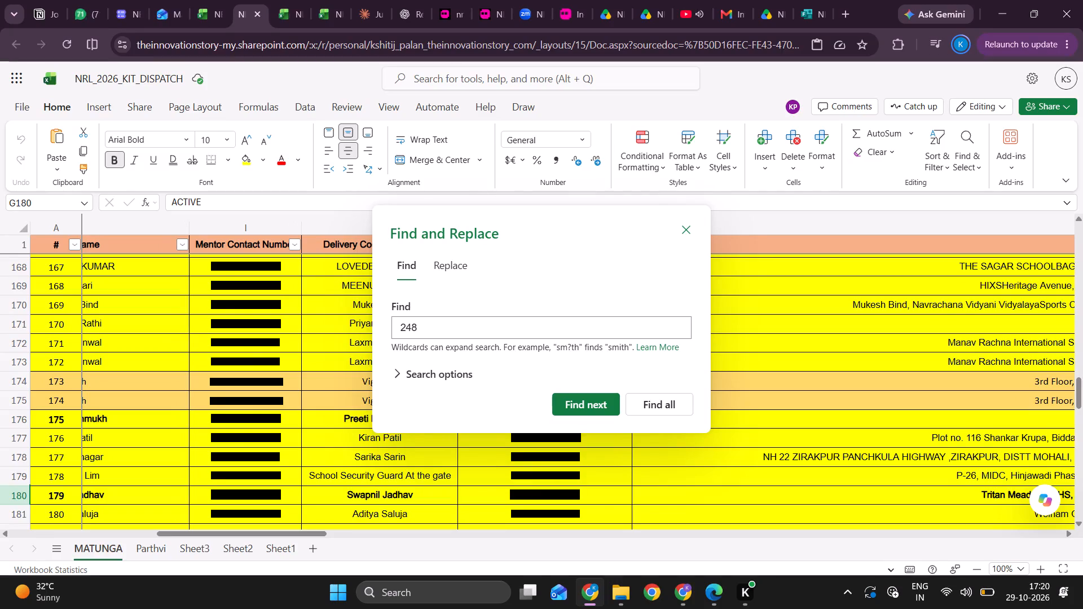
{"action": "left_click", "coordinate": [688, 232]}
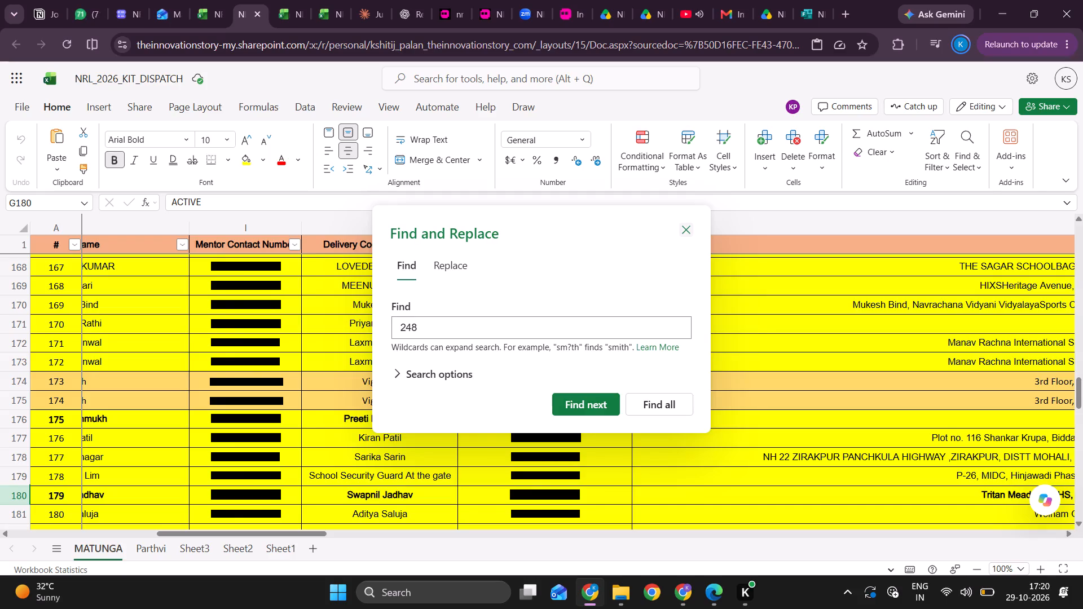
Look through the team numbers, team names, schools and mentors in the MATUNGA rows above and below team 248.
{"action": "scroll", "coordinate": [679, 321], "scroll_direction": "right", "scroll_amount": 4}
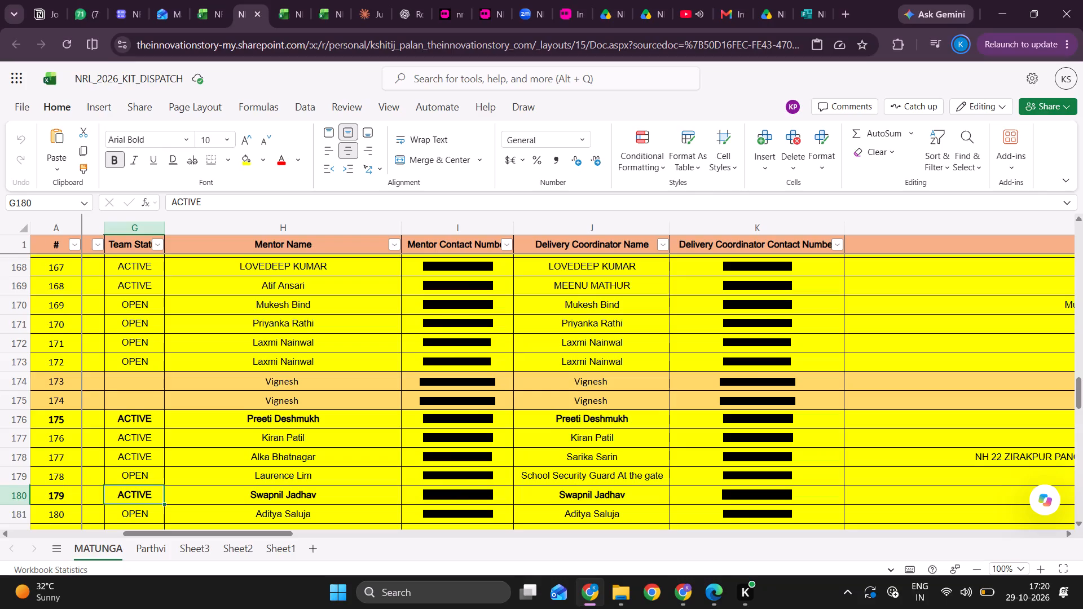
{"action": "scroll", "coordinate": [407, 479], "scroll_direction": "down", "scroll_amount": 2}
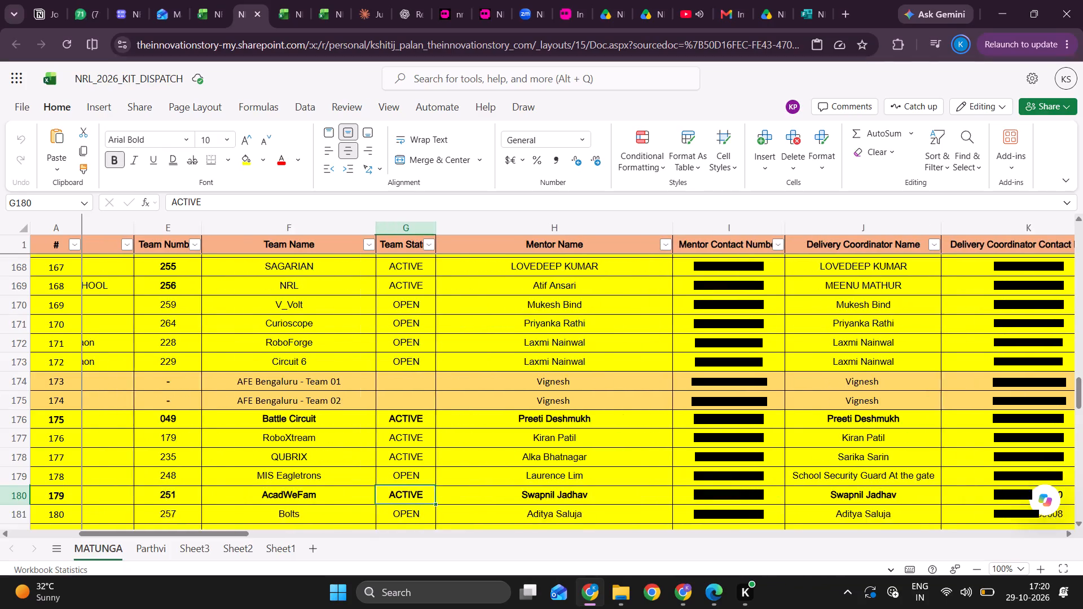
{"action": "scroll", "coordinate": [407, 479], "scroll_direction": "down", "scroll_amount": 5}
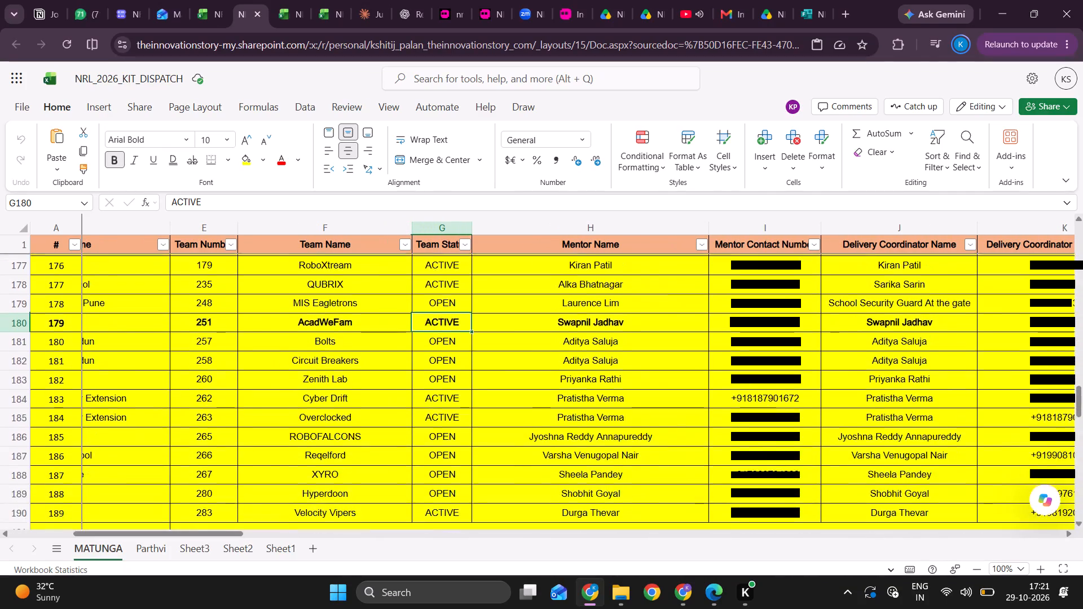
{"action": "scroll", "coordinate": [407, 479], "scroll_direction": "down", "scroll_amount": 3}
{"action": "scroll", "coordinate": [407, 479], "scroll_direction": "up", "scroll_amount": 1}
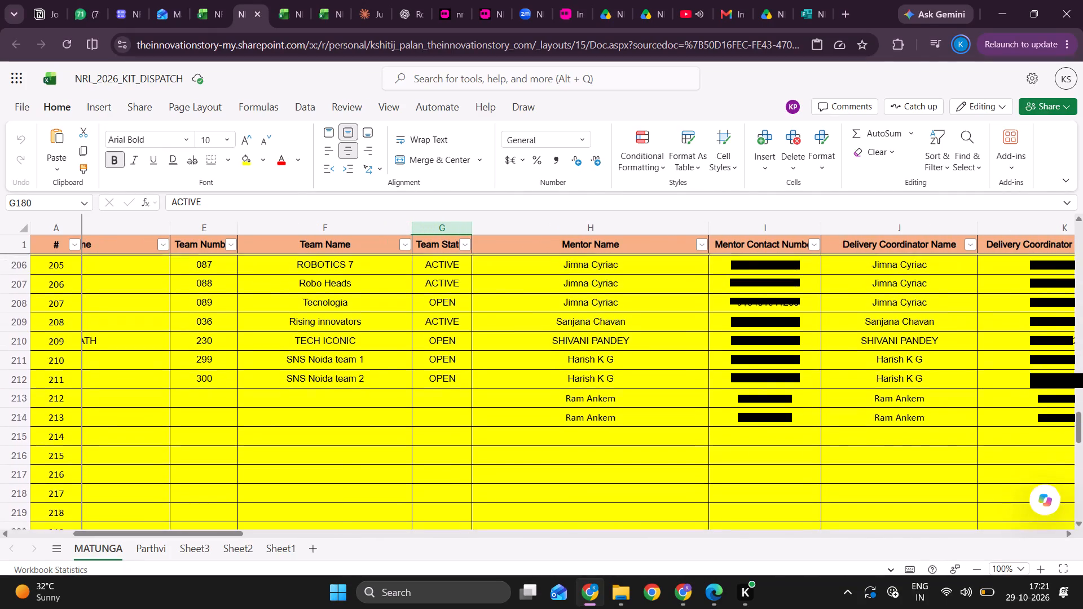
{"action": "scroll", "coordinate": [407, 479], "scroll_direction": "up", "scroll_amount": 2}
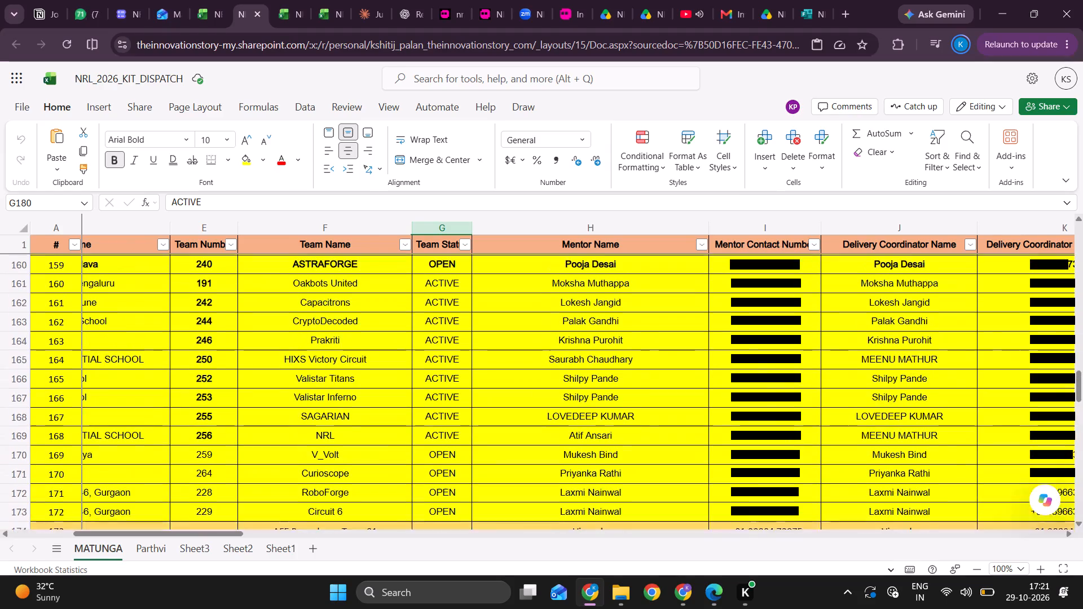
{"action": "scroll", "coordinate": [407, 479], "scroll_direction": "up", "scroll_amount": 1}
{"action": "scroll", "coordinate": [270, 386], "scroll_direction": "up", "scroll_amount": 1}
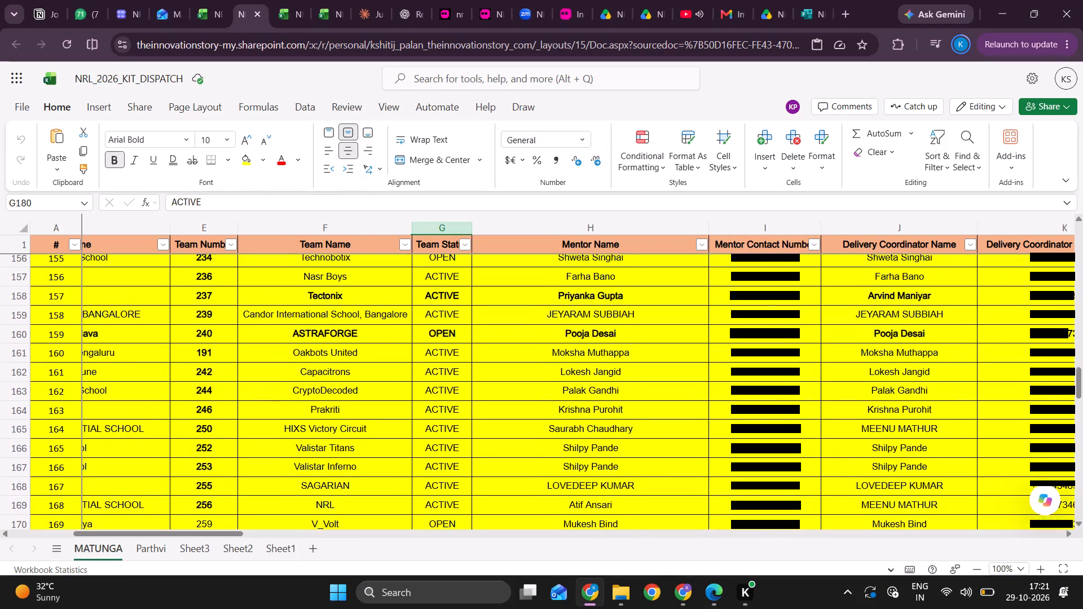
{"action": "scroll", "coordinate": [270, 386], "scroll_direction": "right", "scroll_amount": 3}
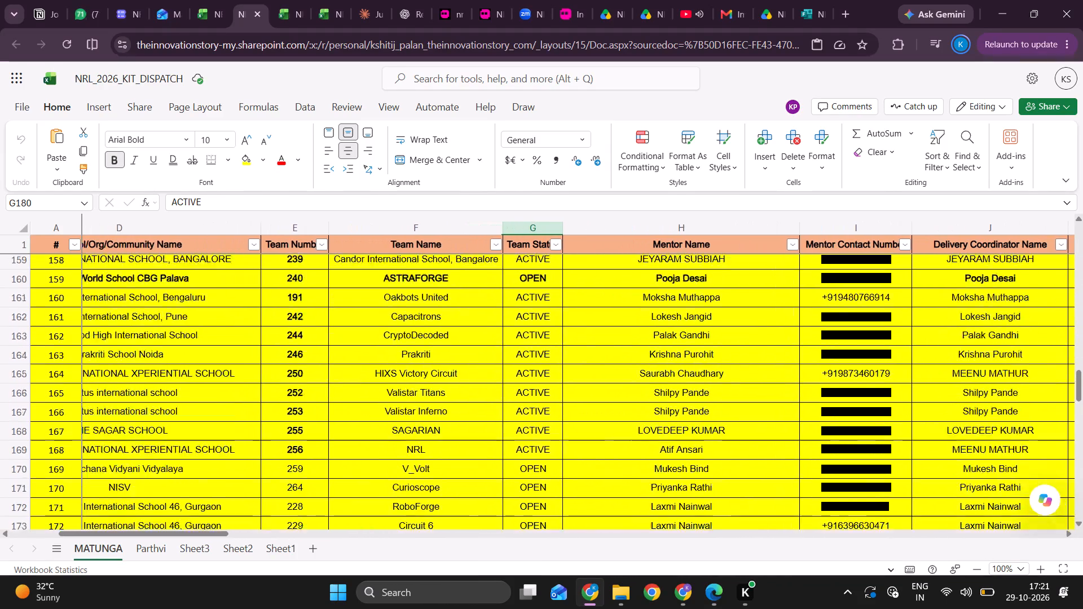
{"action": "scroll", "coordinate": [270, 386], "scroll_direction": "right", "scroll_amount": 3}
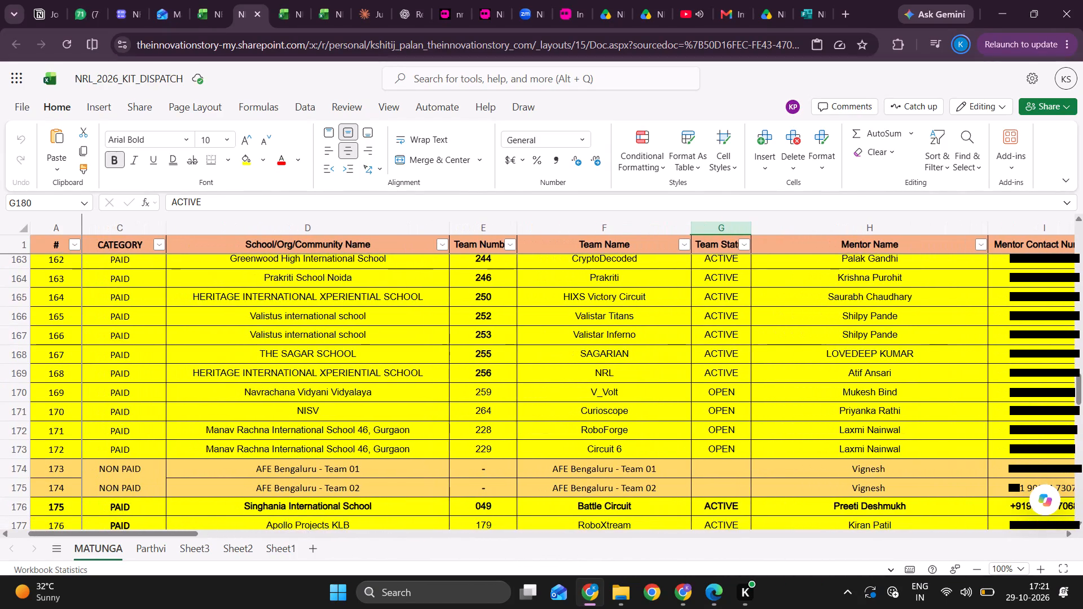
Search the MATUNGA sheet for 248 again and return to the matching team number's row.
{"action": "key", "text": "ctrl+f"}
{"action": "key", "text": "Return"}
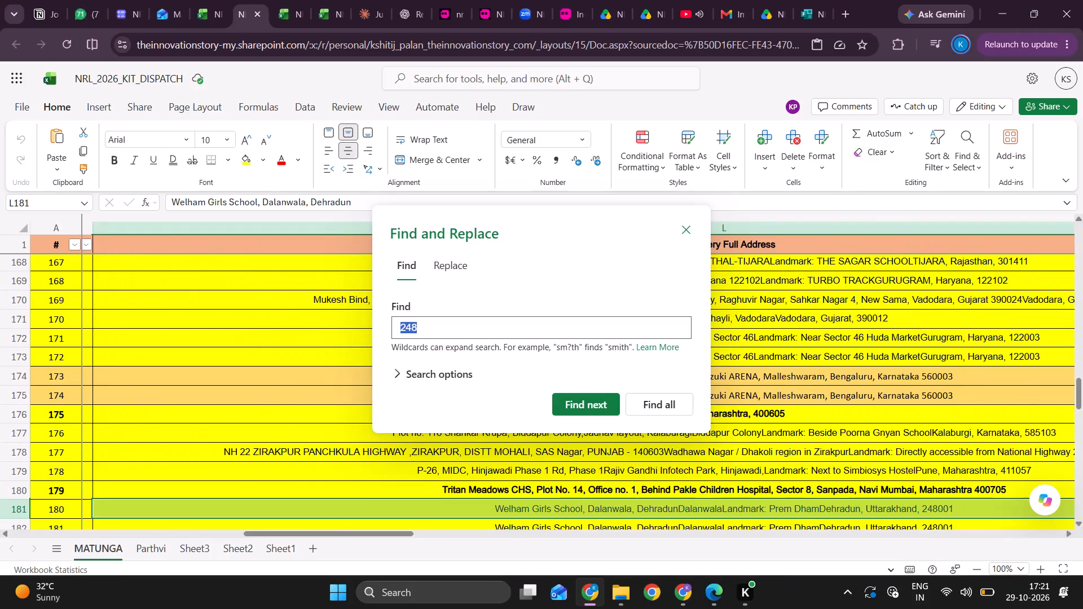
{"action": "key", "text": "Return"}
{"action": "key", "text": "Return"}
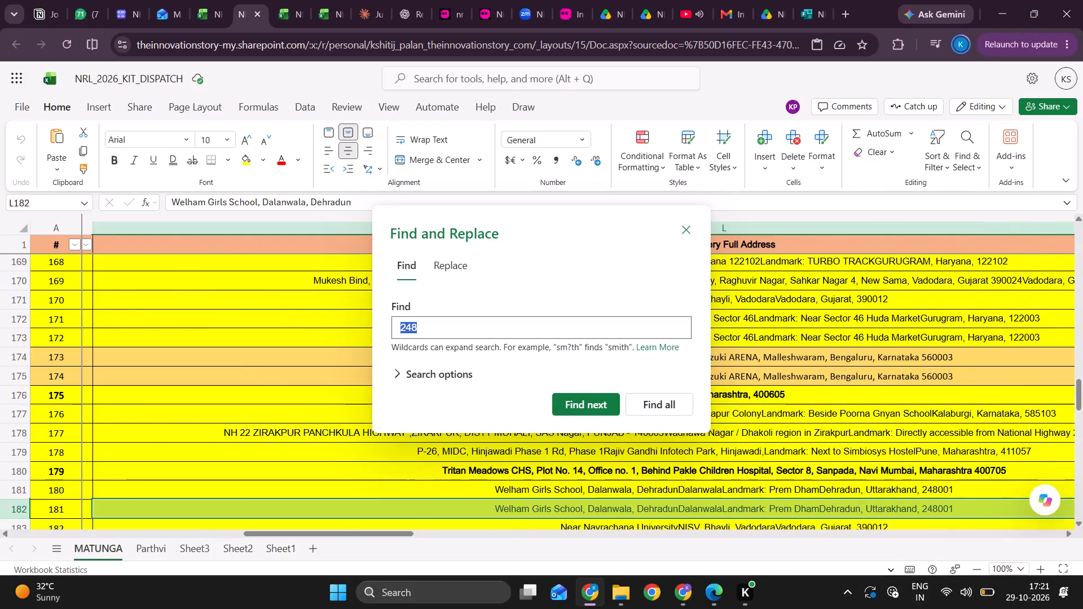
{"action": "key", "text": "Return"}
{"action": "key", "text": "Return"}
{"action": "key", "text": "Return"}
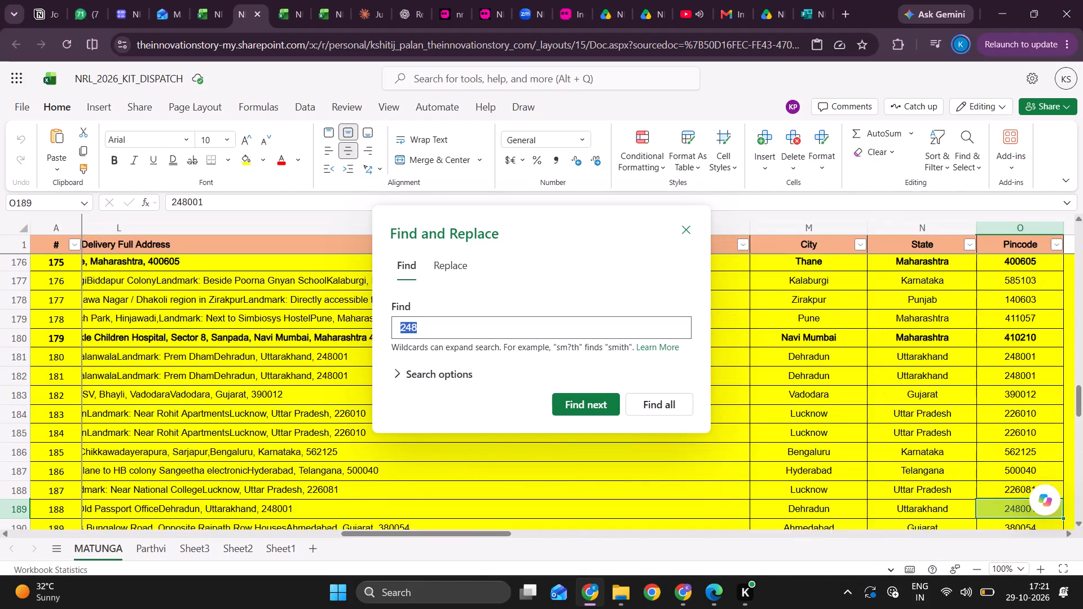
{"action": "key", "text": "Return"}
{"action": "key", "text": "Return"}
{"action": "scroll", "coordinate": [150, 404], "scroll_direction": "up", "scroll_amount": 3}
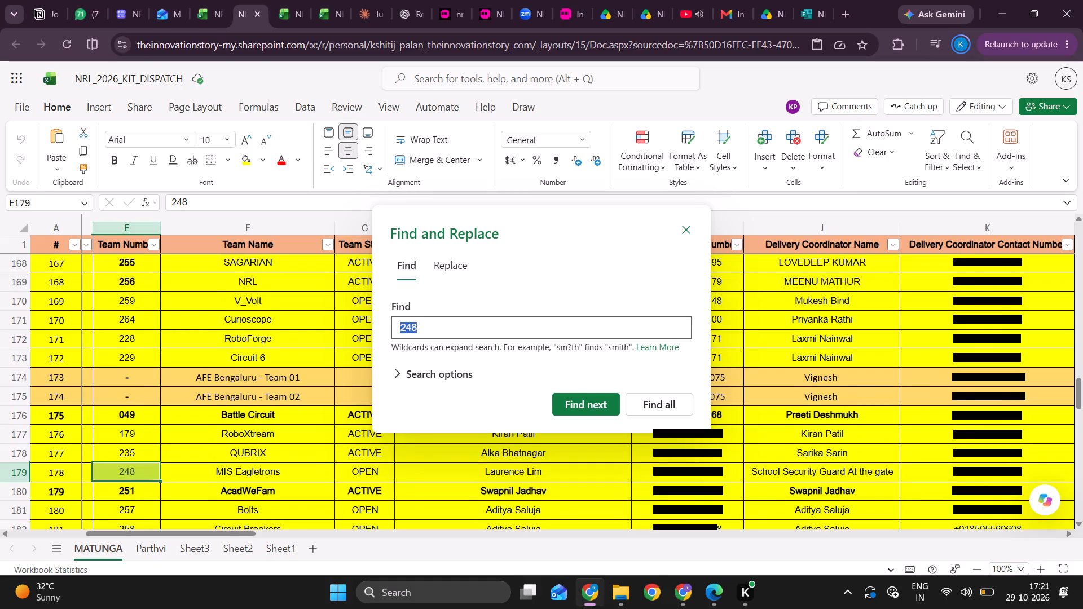
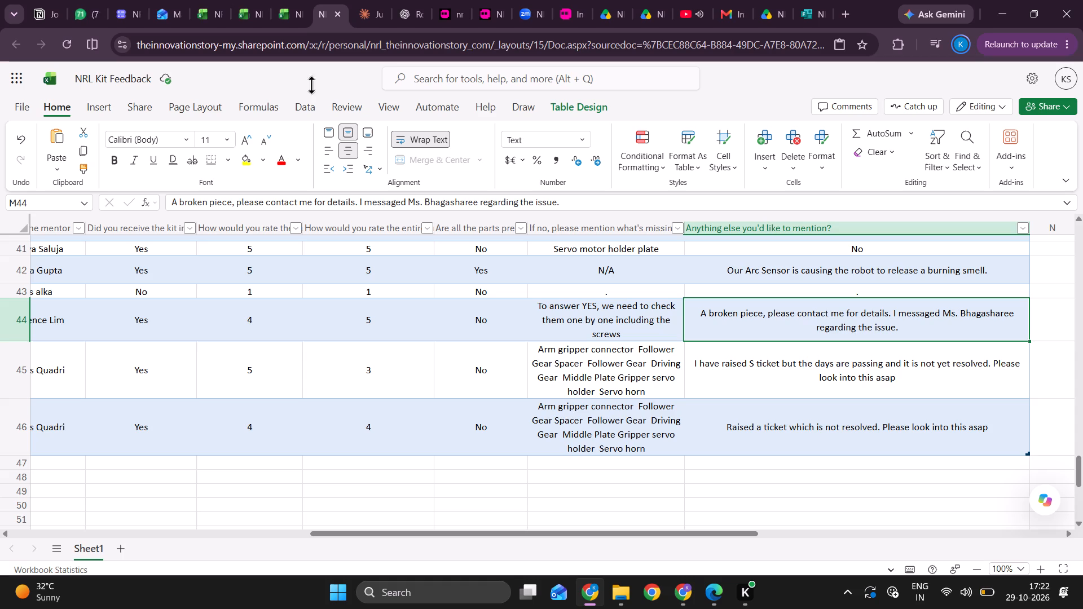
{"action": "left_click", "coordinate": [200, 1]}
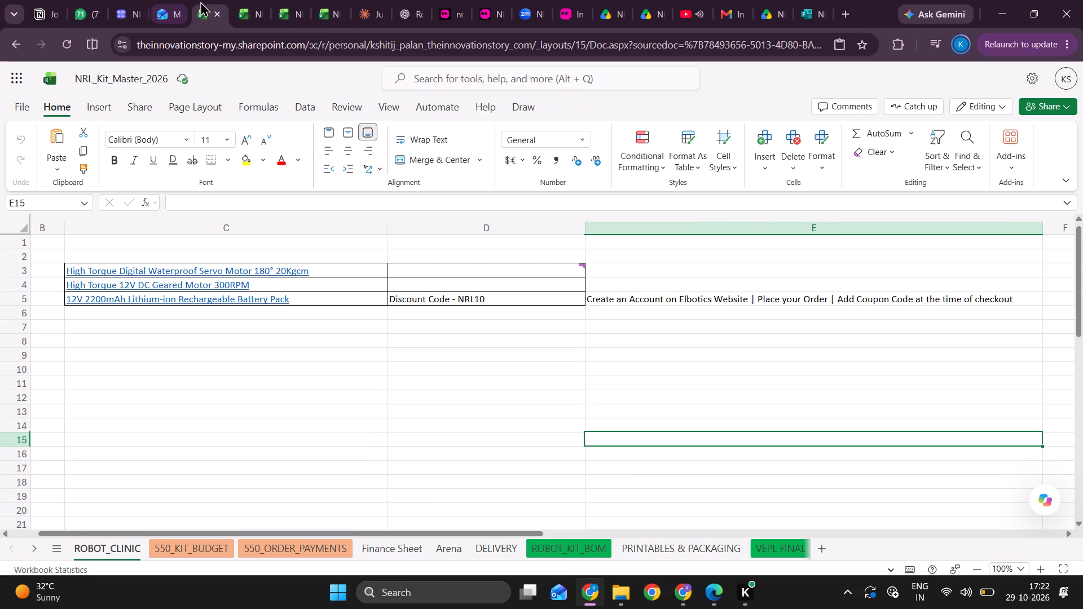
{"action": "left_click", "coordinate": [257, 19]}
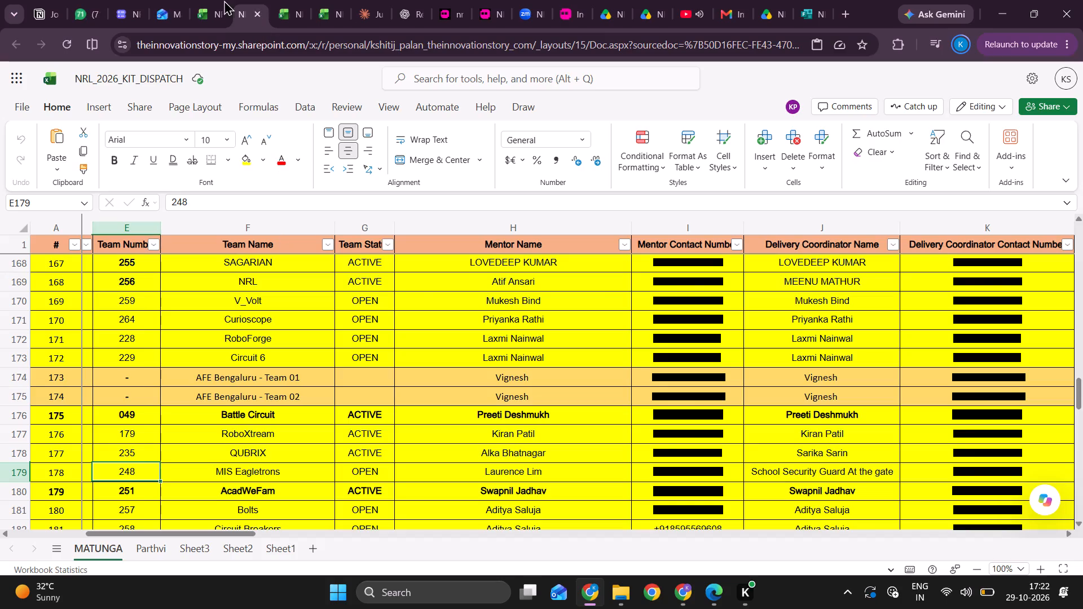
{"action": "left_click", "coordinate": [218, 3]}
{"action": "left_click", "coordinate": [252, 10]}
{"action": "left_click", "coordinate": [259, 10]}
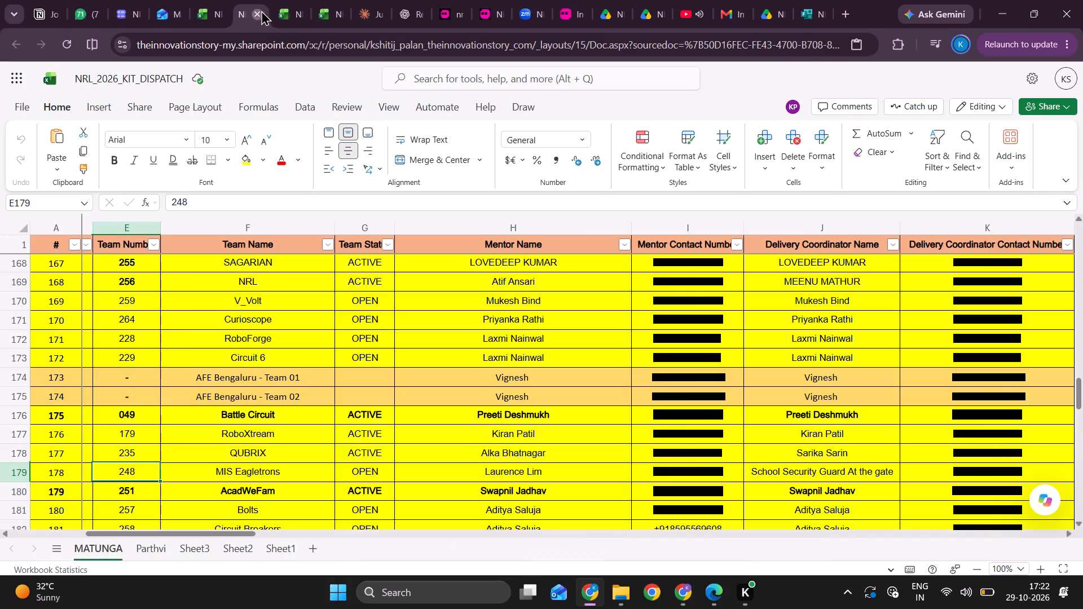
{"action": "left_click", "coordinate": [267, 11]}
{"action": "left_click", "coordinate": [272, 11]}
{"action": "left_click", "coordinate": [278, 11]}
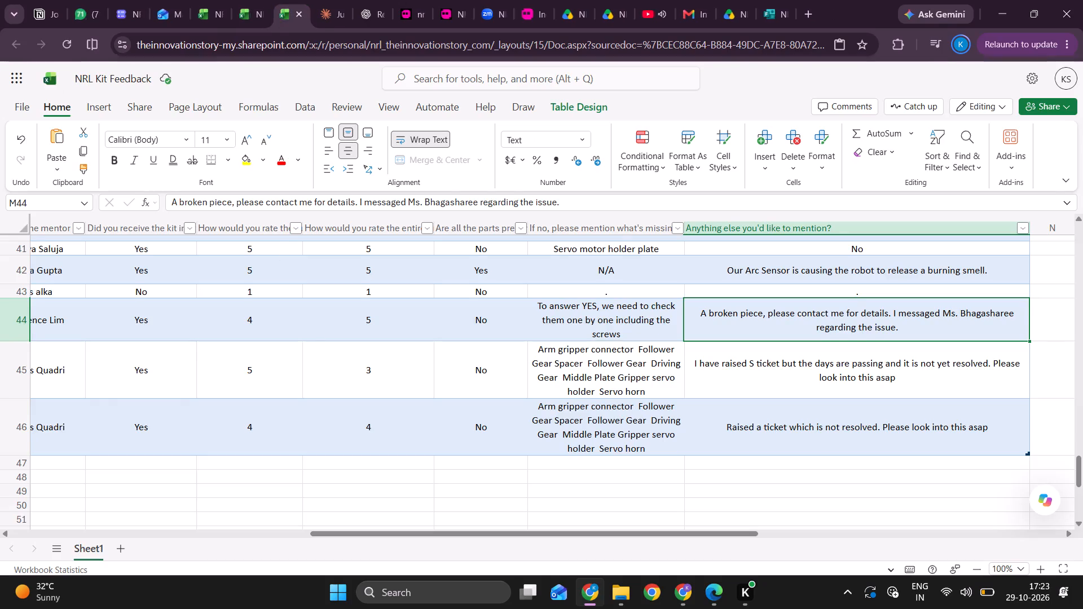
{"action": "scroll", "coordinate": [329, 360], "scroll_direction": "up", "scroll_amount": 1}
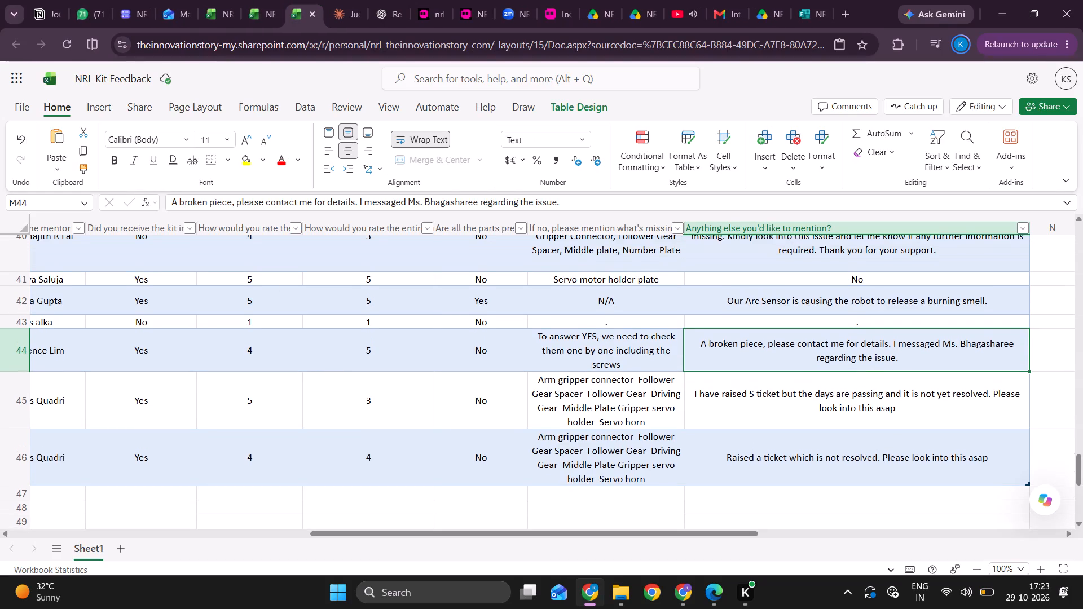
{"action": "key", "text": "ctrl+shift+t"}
Check the sharing choices in NRL_TEAMS_PROBLEMS_TRACKER, and open the sharing choices for the NRL Kit Feedback workbook.
{"action": "left_click", "coordinate": [291, 16]}
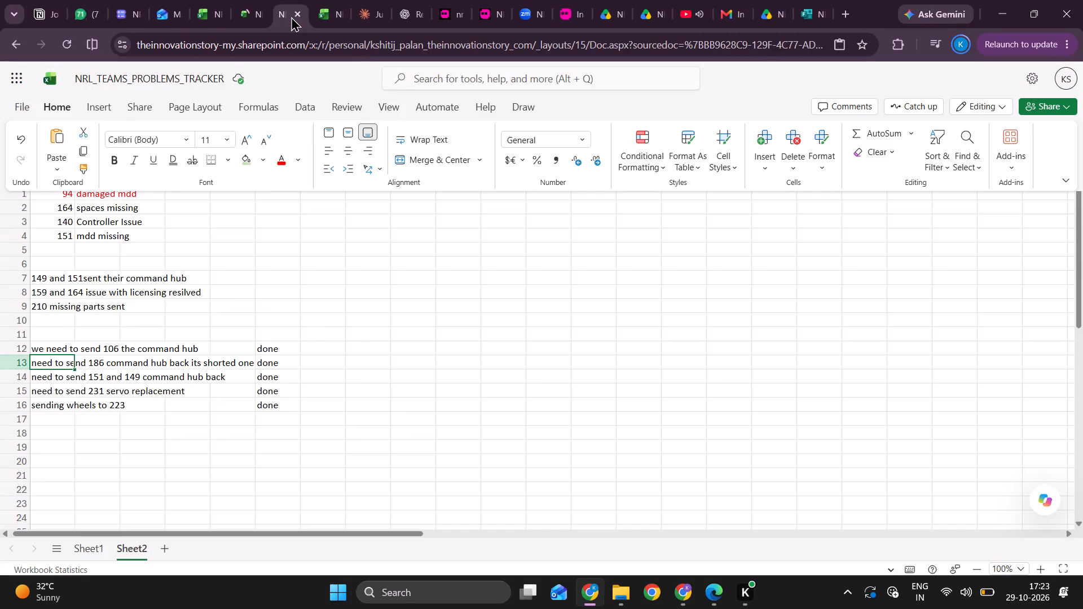
{"action": "left_click", "coordinate": [1031, 105]}
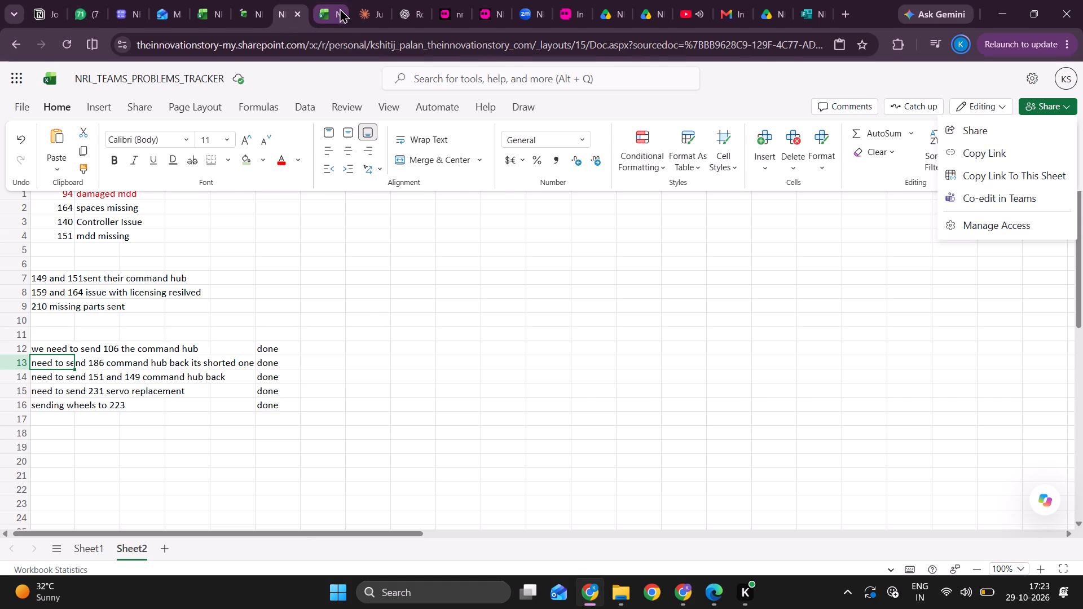
{"action": "left_click", "coordinate": [338, 7]}
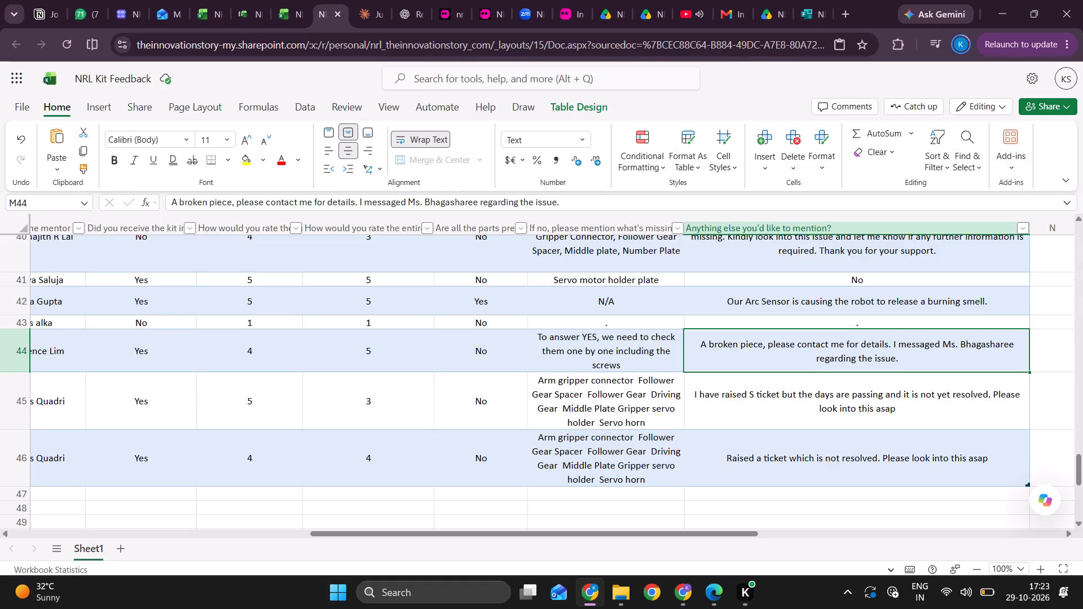
{"action": "left_click", "coordinate": [1039, 105]}
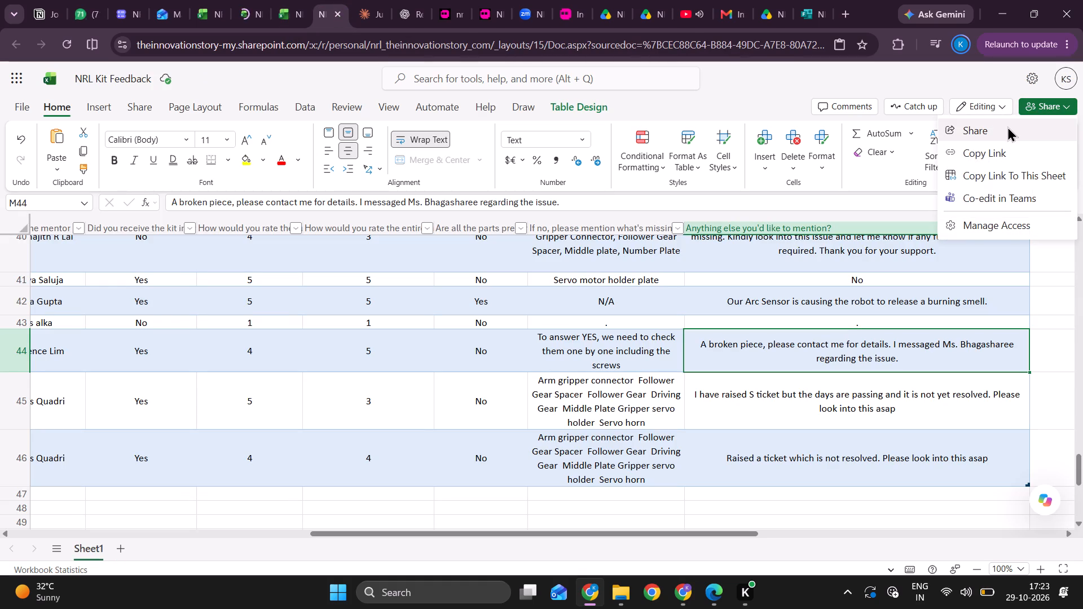
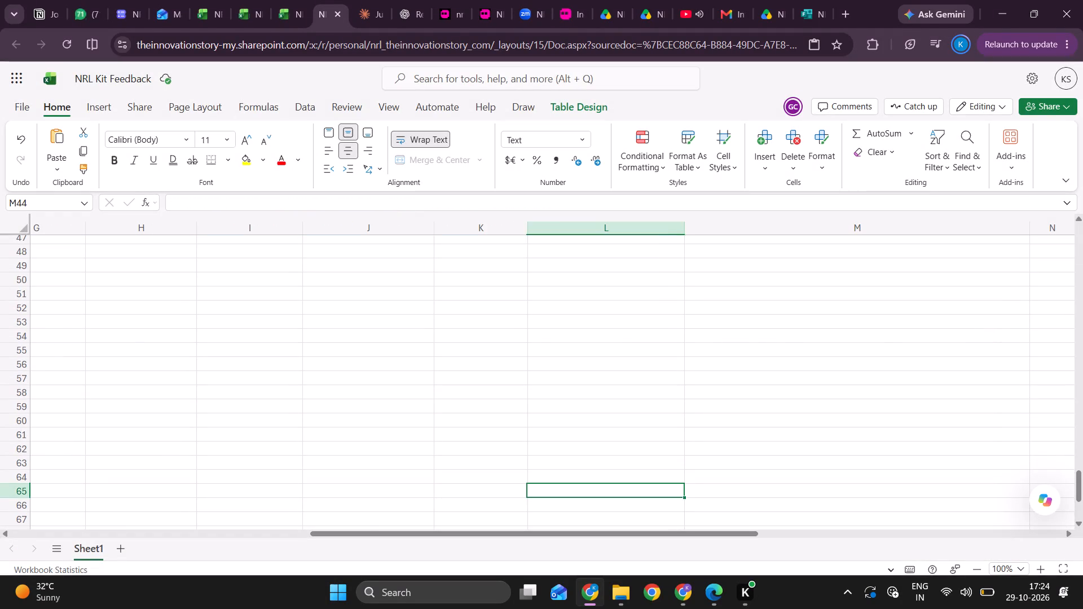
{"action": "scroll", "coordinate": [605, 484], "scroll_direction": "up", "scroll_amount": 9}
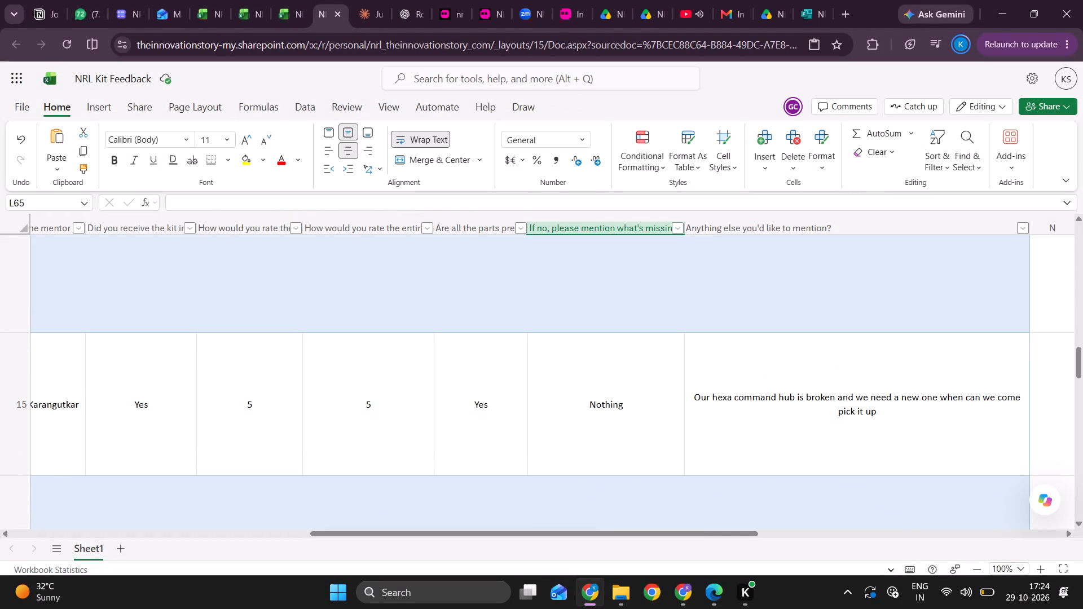
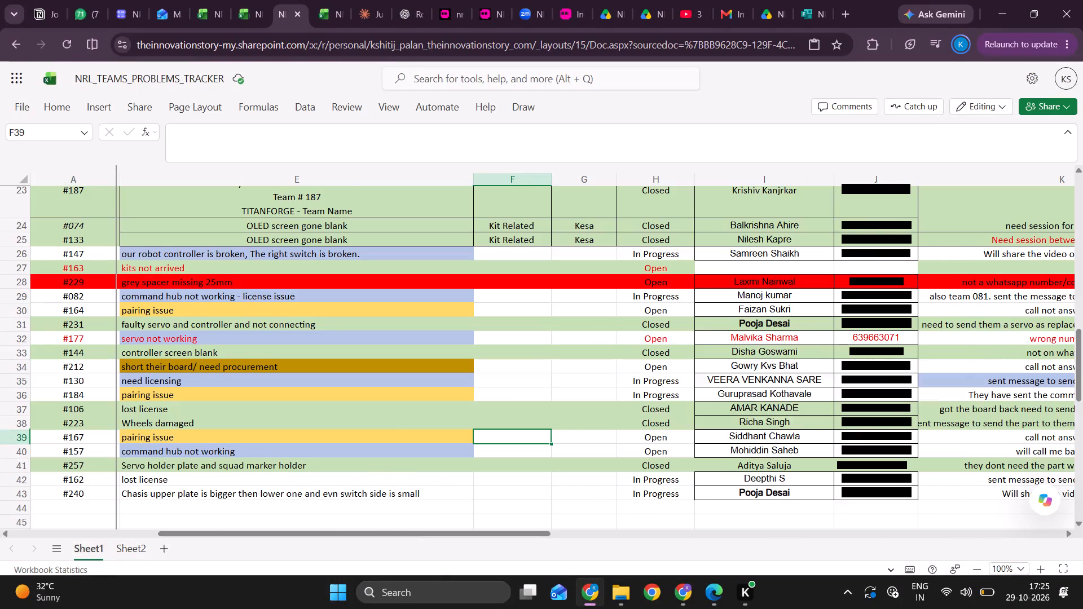
Add a tracker row for team #217 below #240, with the issue "missing 3d printed parts" and status In Progress.
{"action": "scroll", "coordinate": [241, 451], "scroll_direction": "down", "scroll_amount": 1}
{"action": "left_click", "coordinate": [89, 426]}
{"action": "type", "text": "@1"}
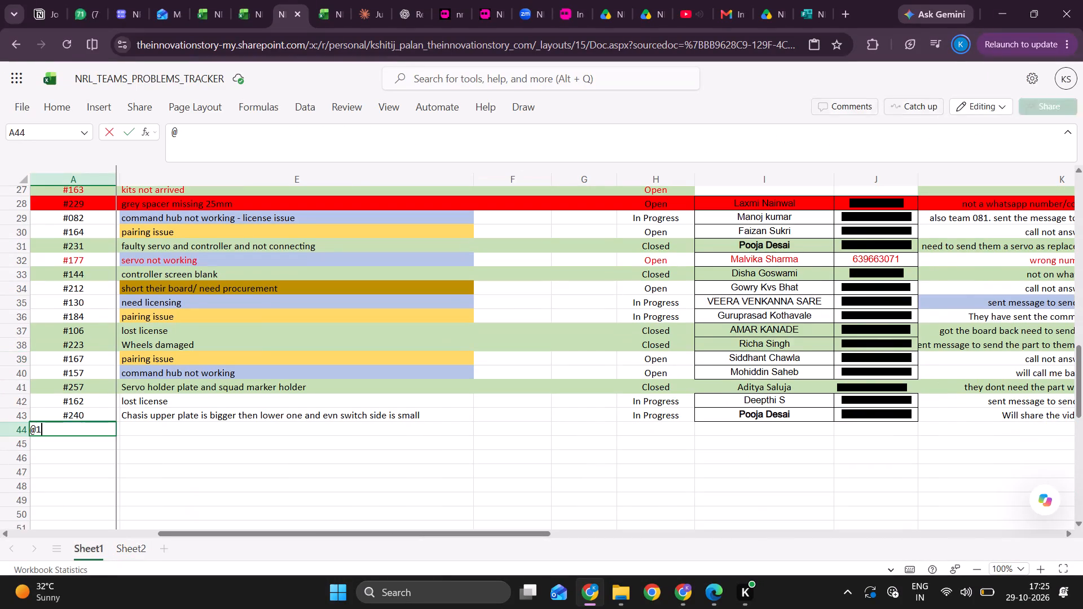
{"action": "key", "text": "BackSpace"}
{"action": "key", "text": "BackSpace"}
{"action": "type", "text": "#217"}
{"action": "left_click", "coordinate": [158, 432]}
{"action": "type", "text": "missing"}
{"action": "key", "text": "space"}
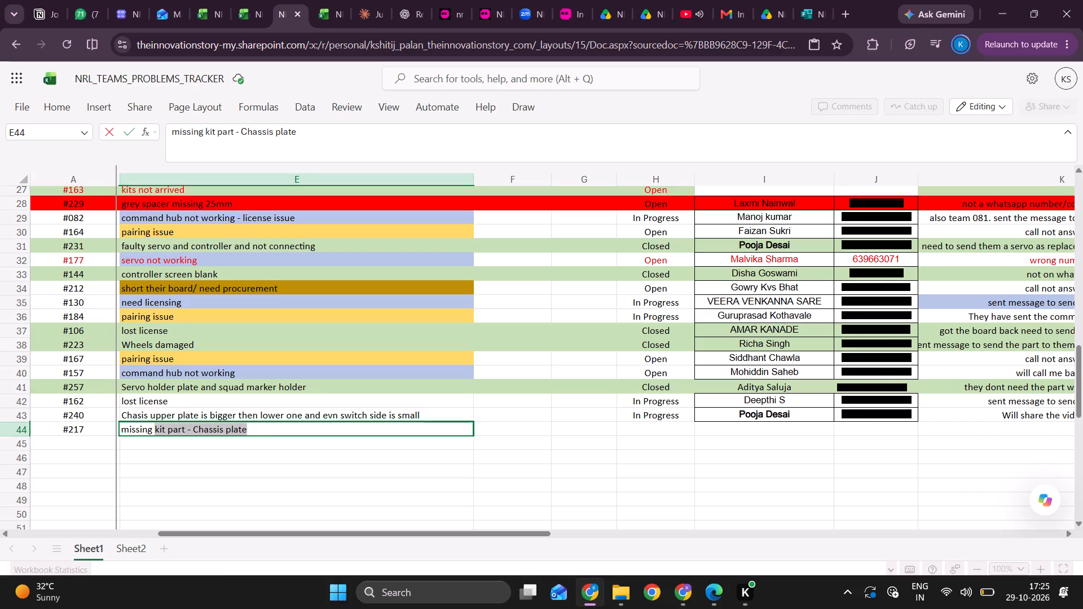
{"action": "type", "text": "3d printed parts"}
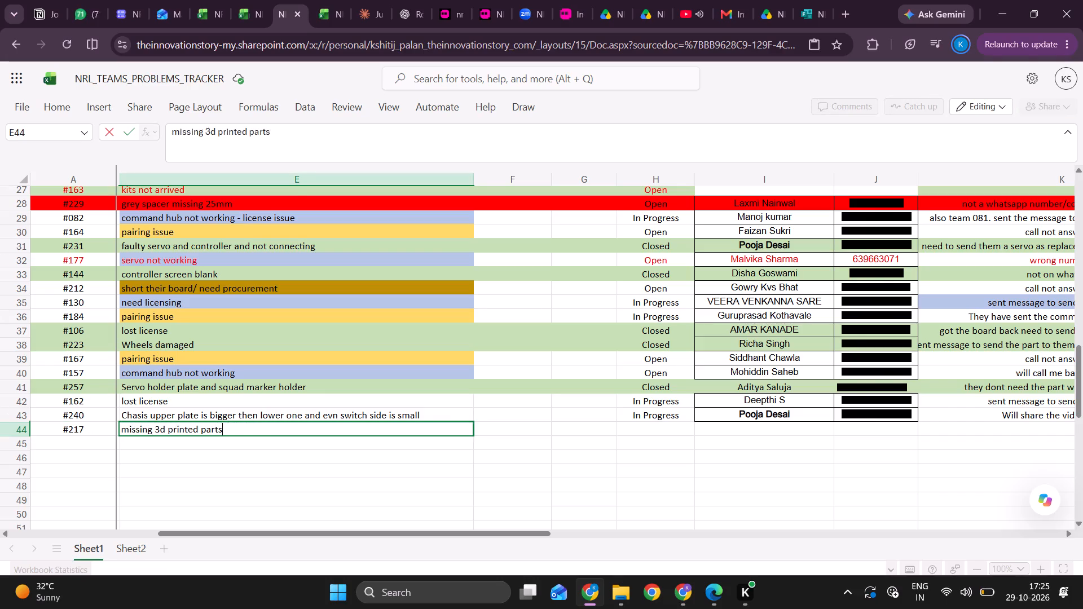
{"action": "left_click", "coordinate": [649, 431]}
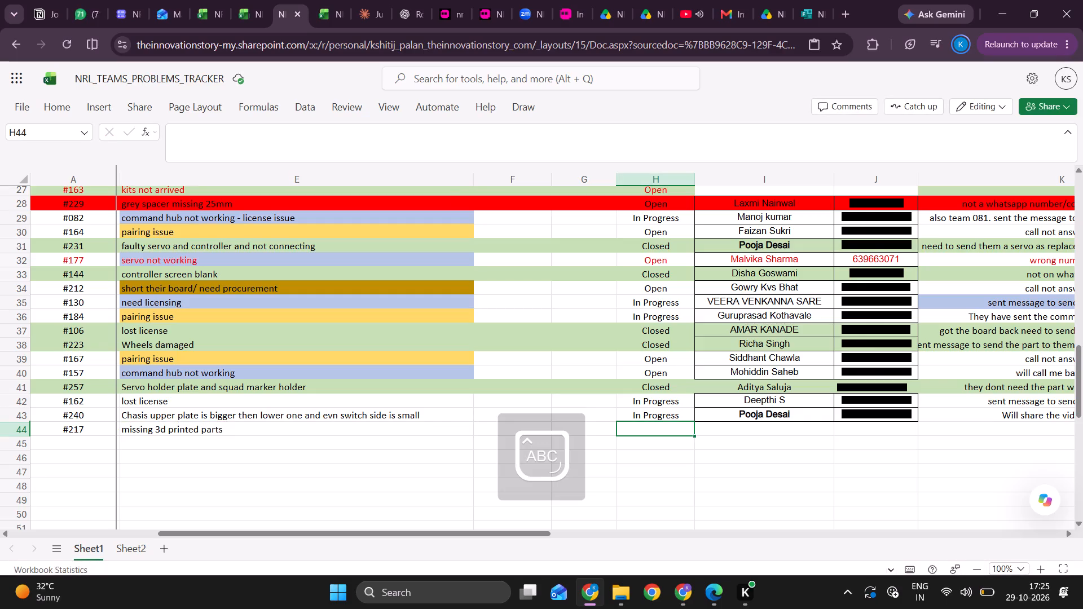
{"action": "key", "text": "Return"}
Enter the mentor's name in the contact name column for team #217.
{"action": "left_click", "coordinate": [748, 435]}
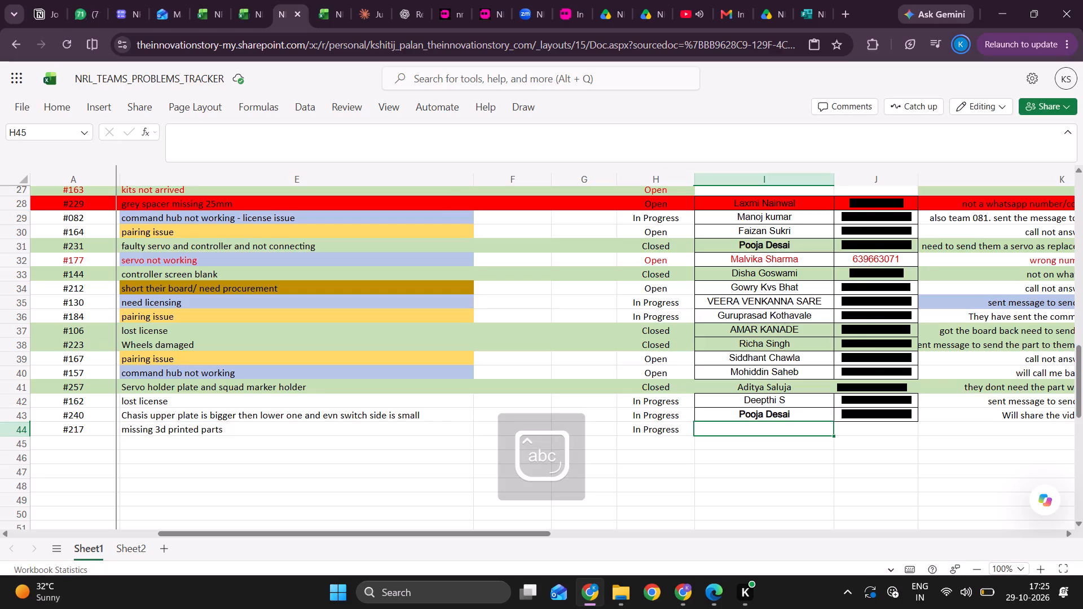
{"action": "scroll", "coordinate": [805, 424], "scroll_direction": "left", "scroll_amount": 1}
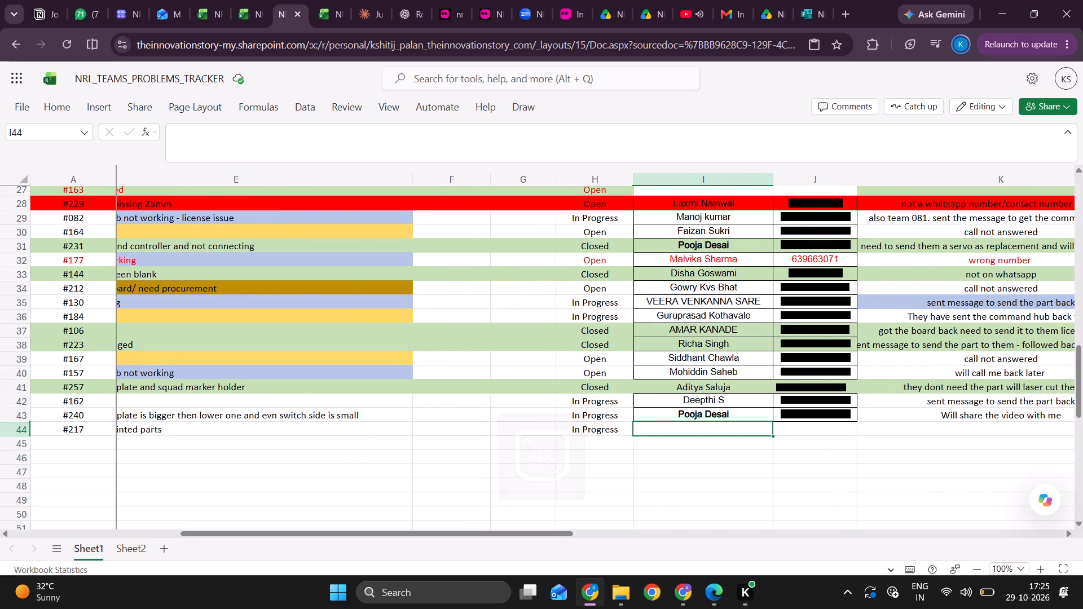
{"action": "left_click", "coordinate": [905, 432]}
{"action": "scroll", "coordinate": [905, 432], "scroll_direction": "left", "scroll_amount": 1}
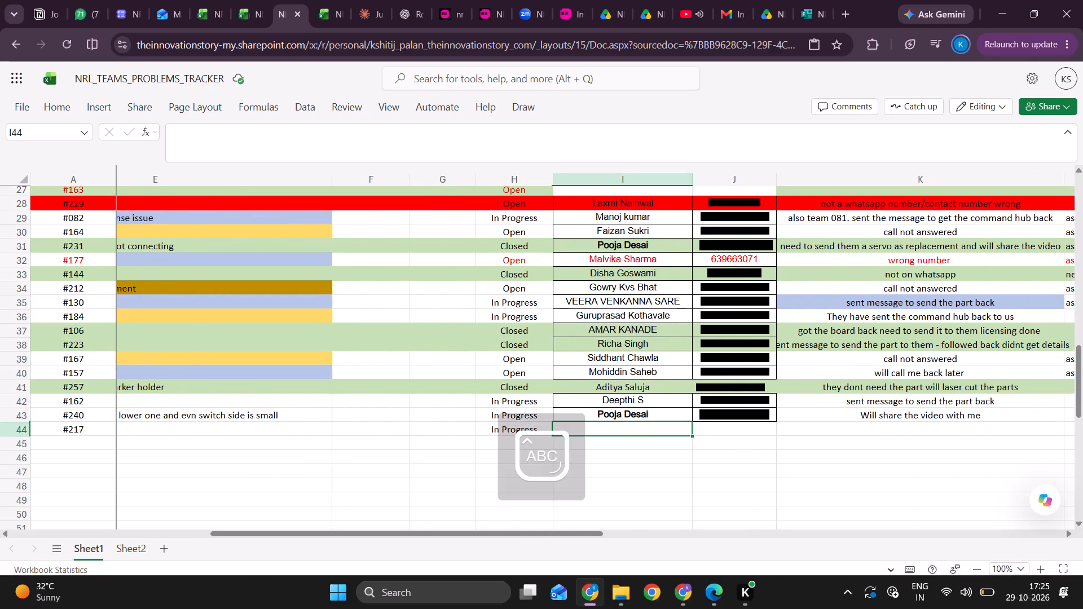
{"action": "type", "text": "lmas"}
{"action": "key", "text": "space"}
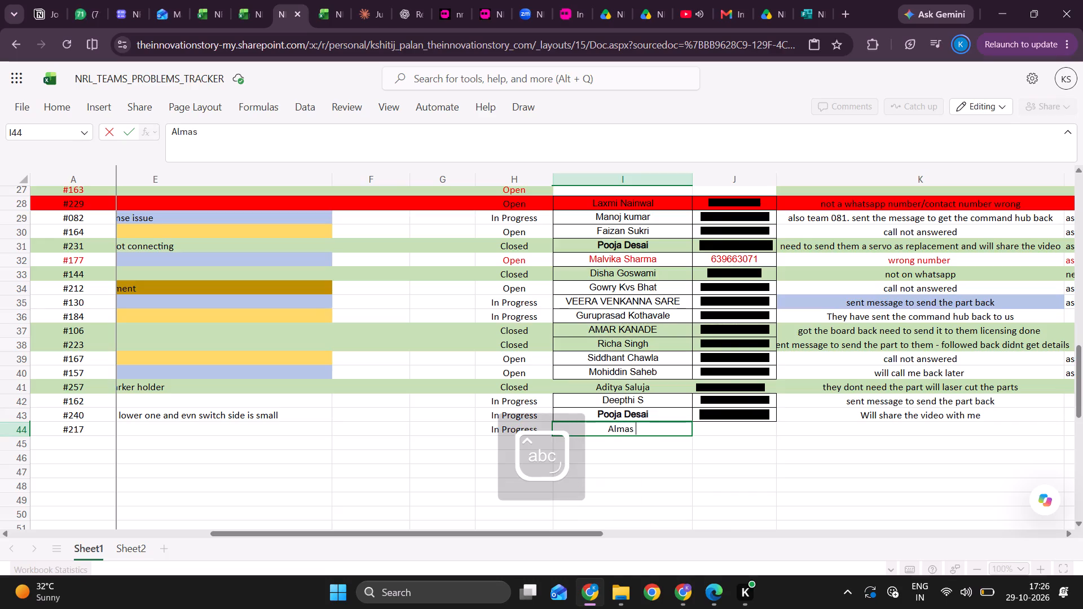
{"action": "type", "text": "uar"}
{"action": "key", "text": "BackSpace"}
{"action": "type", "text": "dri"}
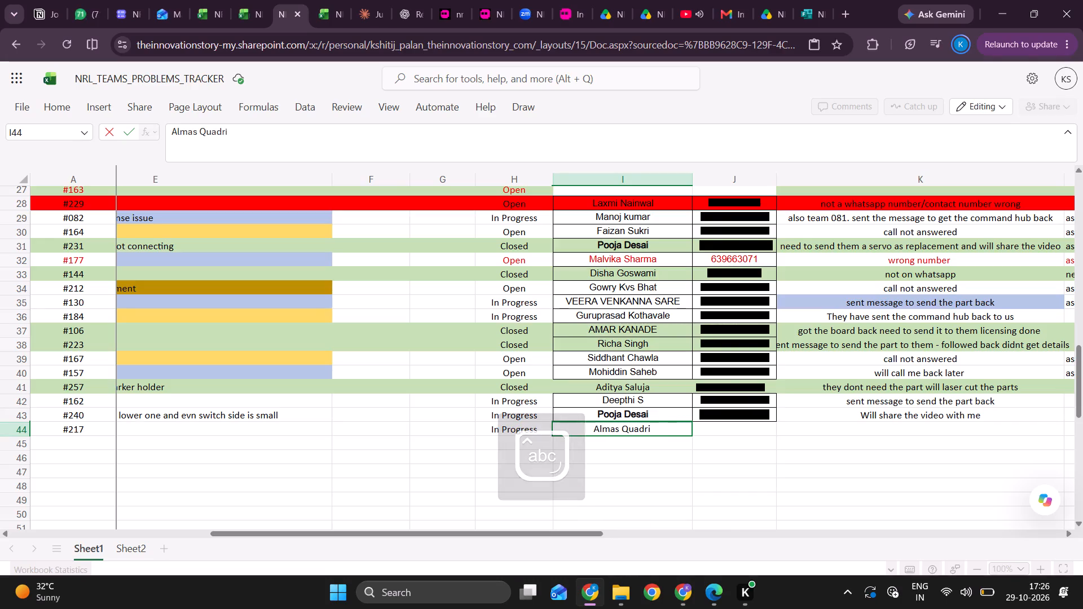
Enter the remark "Have packed the kit need to send it before 12pm on 30/10" for team #217.
{"action": "left_click", "coordinate": [848, 426]}
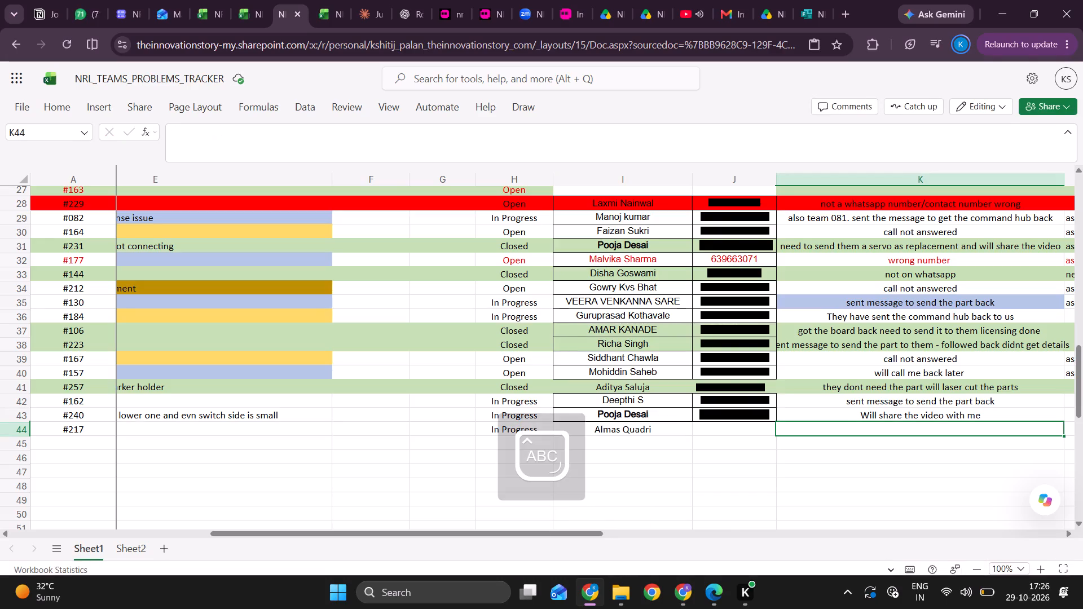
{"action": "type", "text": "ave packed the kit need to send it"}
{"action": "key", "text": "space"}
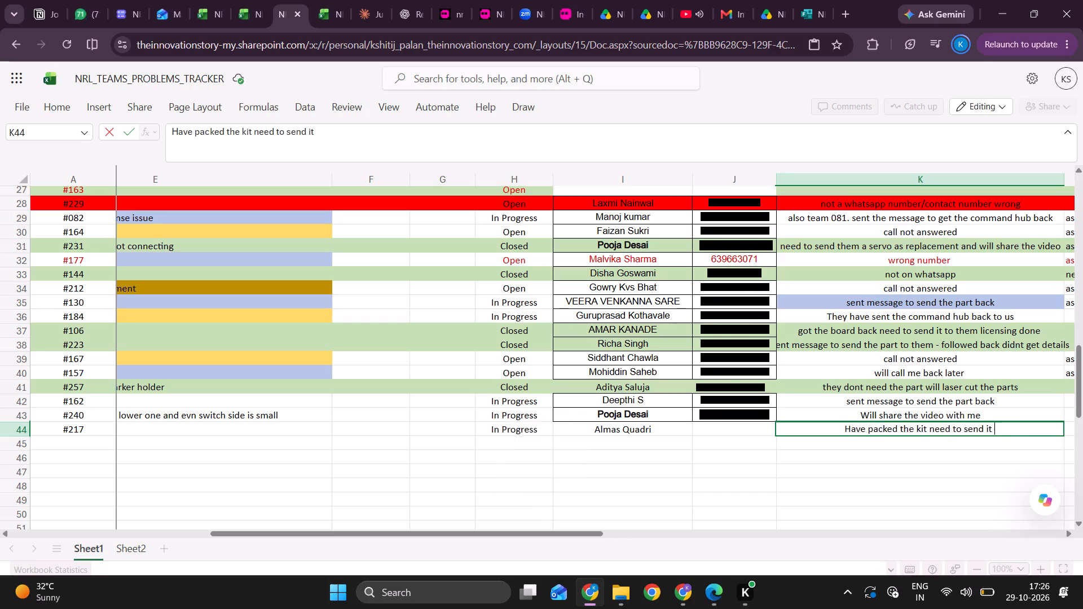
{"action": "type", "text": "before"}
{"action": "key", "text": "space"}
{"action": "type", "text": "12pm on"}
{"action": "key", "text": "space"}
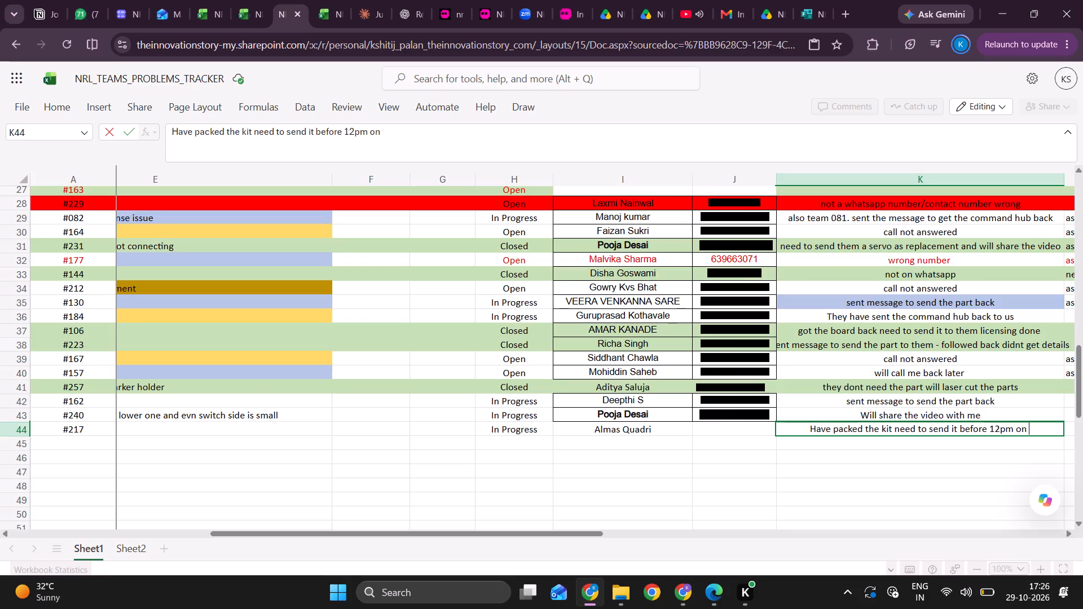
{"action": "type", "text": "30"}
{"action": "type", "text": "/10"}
{"action": "left_click", "coordinate": [723, 471]}
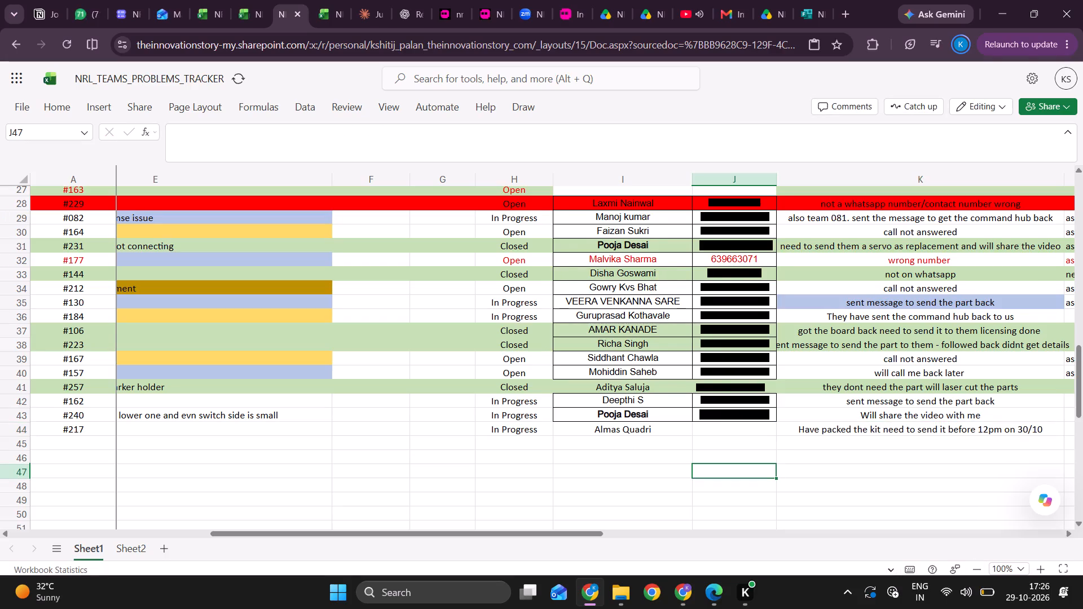
Enter #248 as the team number in the empty row directly below team #217.
{"action": "scroll", "coordinate": [723, 471], "scroll_direction": "right", "scroll_amount": 3}
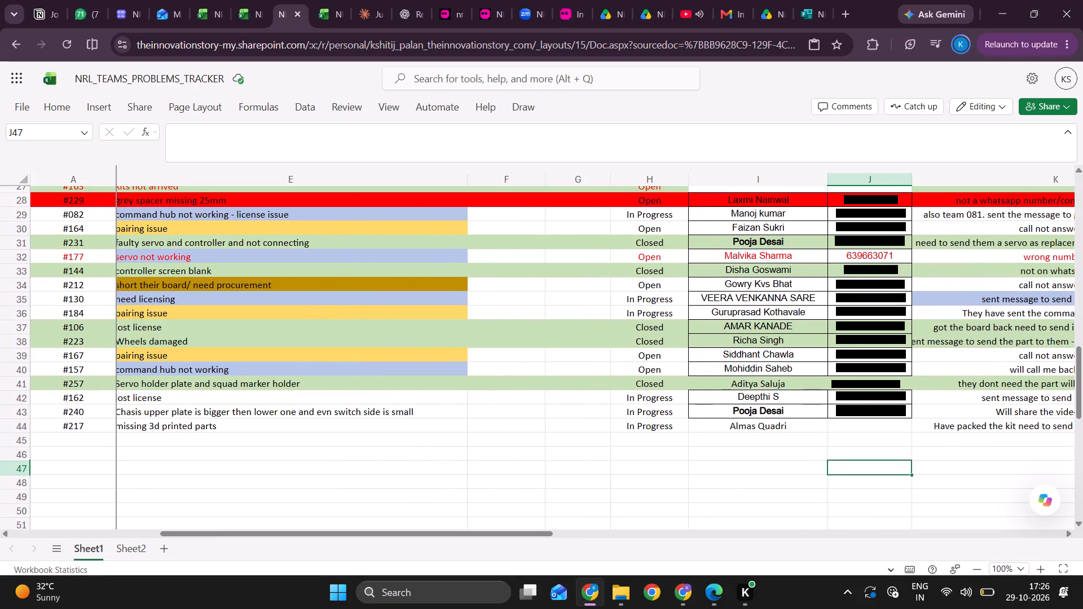
{"action": "left_click", "coordinate": [97, 447]}
{"action": "left_click", "coordinate": [98, 431]}
{"action": "left_click", "coordinate": [91, 442]}
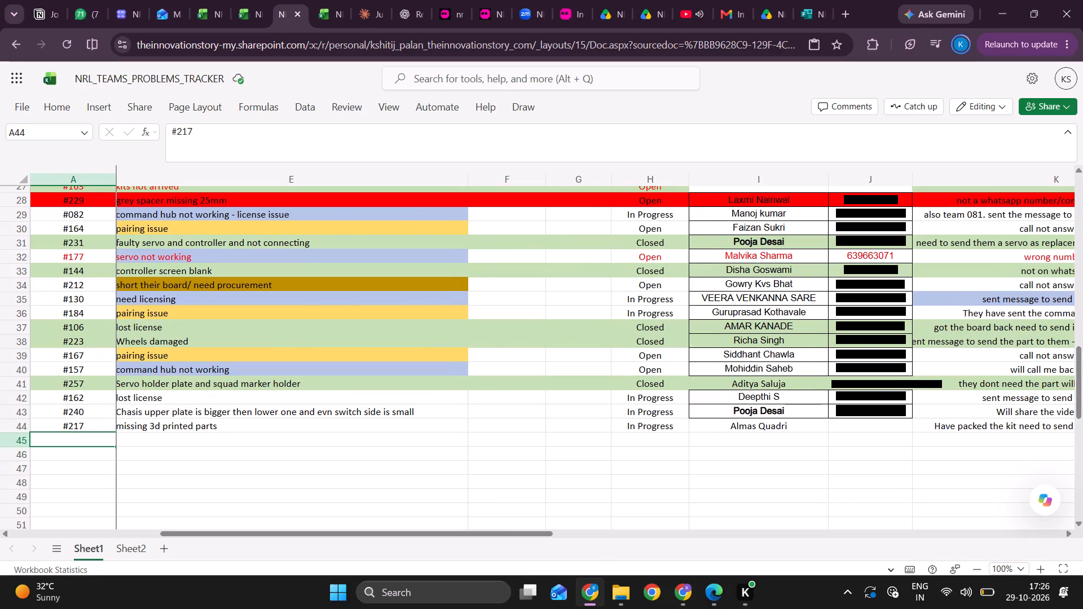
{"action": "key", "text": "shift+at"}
{"action": "key", "text": "BackSpace"}
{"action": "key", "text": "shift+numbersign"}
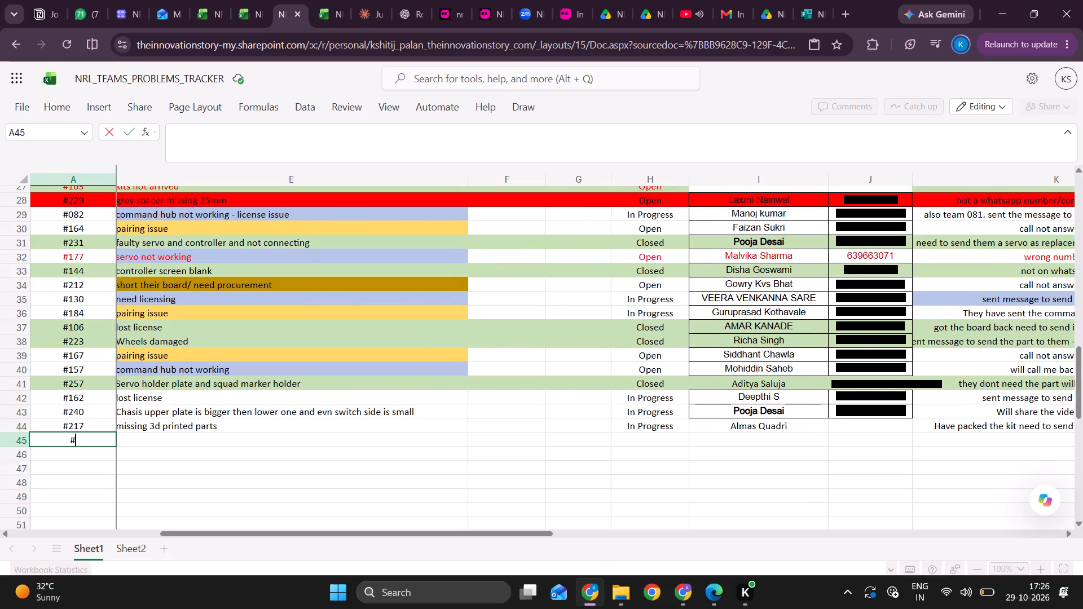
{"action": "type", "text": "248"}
Record the issue "Broken part" for team #248 and set its status to In Progress.
{"action": "left_click", "coordinate": [152, 443]}
{"action": "scroll", "coordinate": [152, 443], "scroll_direction": "right", "scroll_amount": 1}
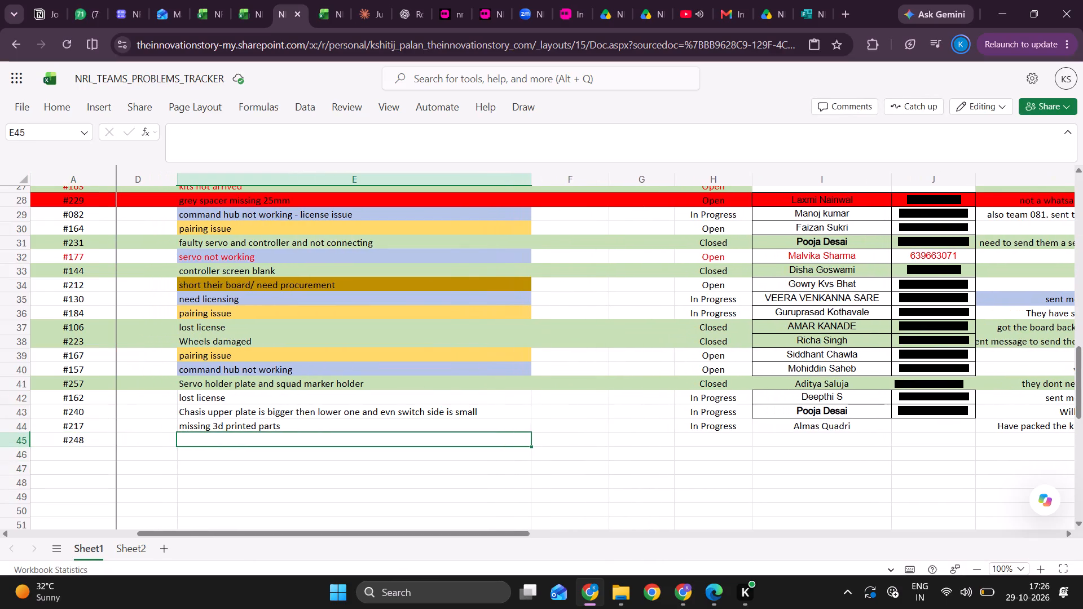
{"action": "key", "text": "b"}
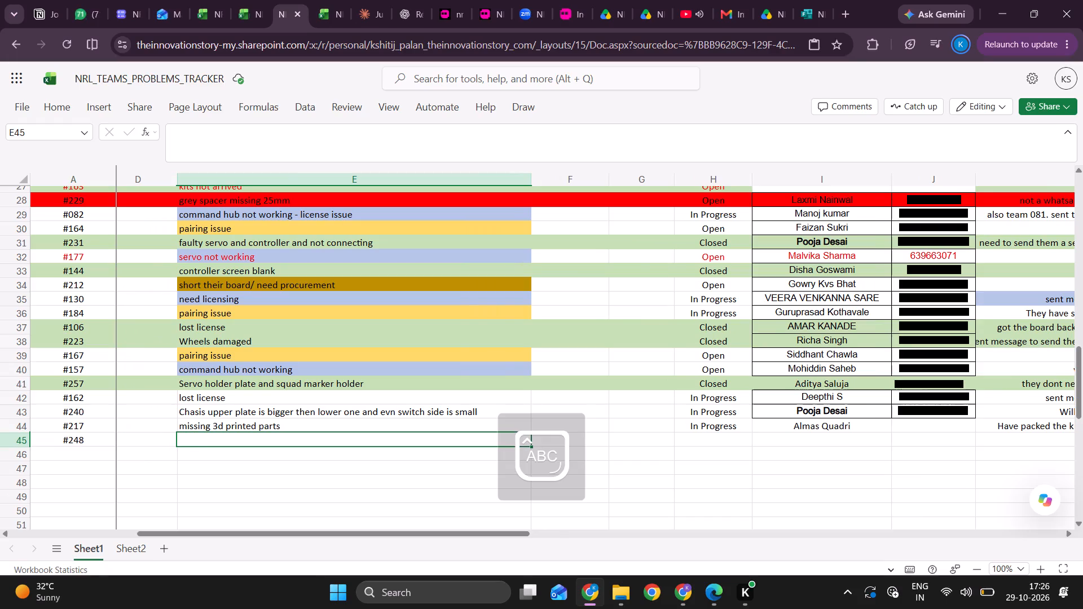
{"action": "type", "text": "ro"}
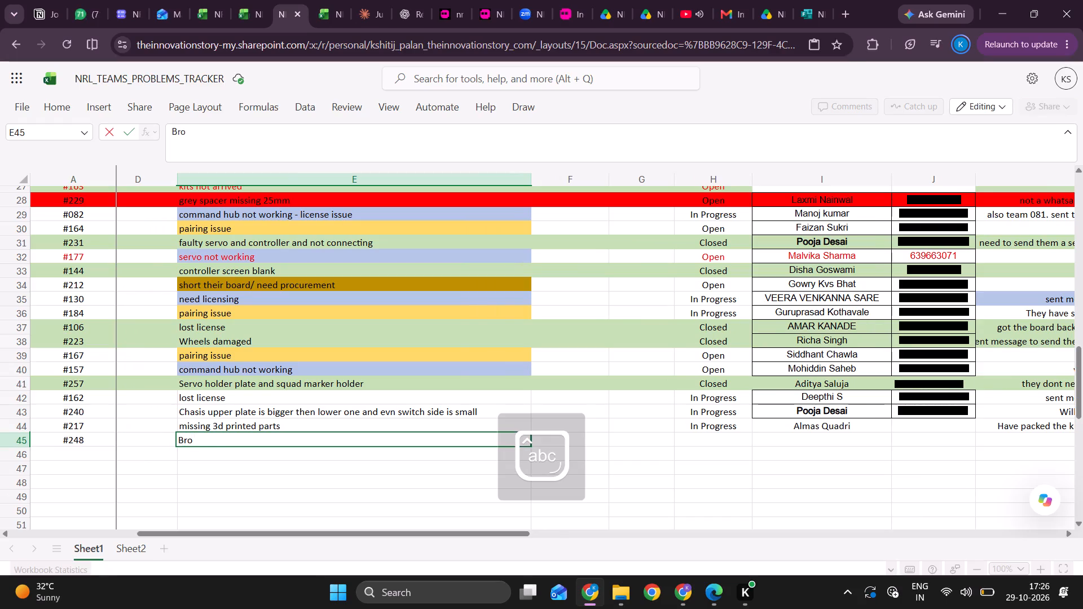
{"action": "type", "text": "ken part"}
{"action": "left_click", "coordinate": [685, 443]}
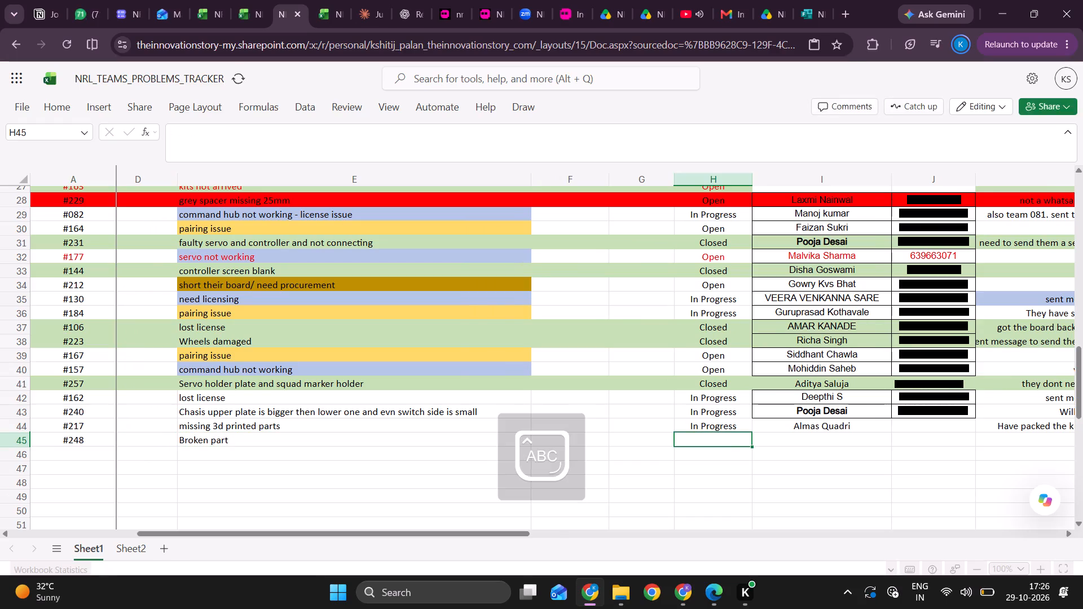
{"action": "key", "text": "Return"}
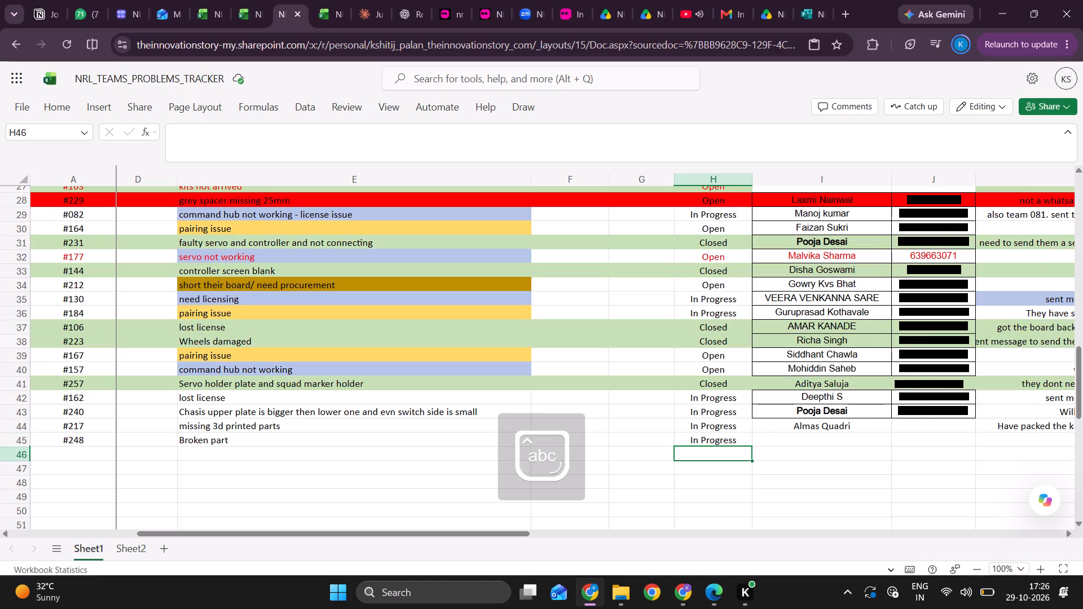
Enter the remark text "Messaged the" for team #248 in column K.
{"action": "scroll", "coordinate": [655, 263], "scroll_direction": "up", "scroll_amount": 2}
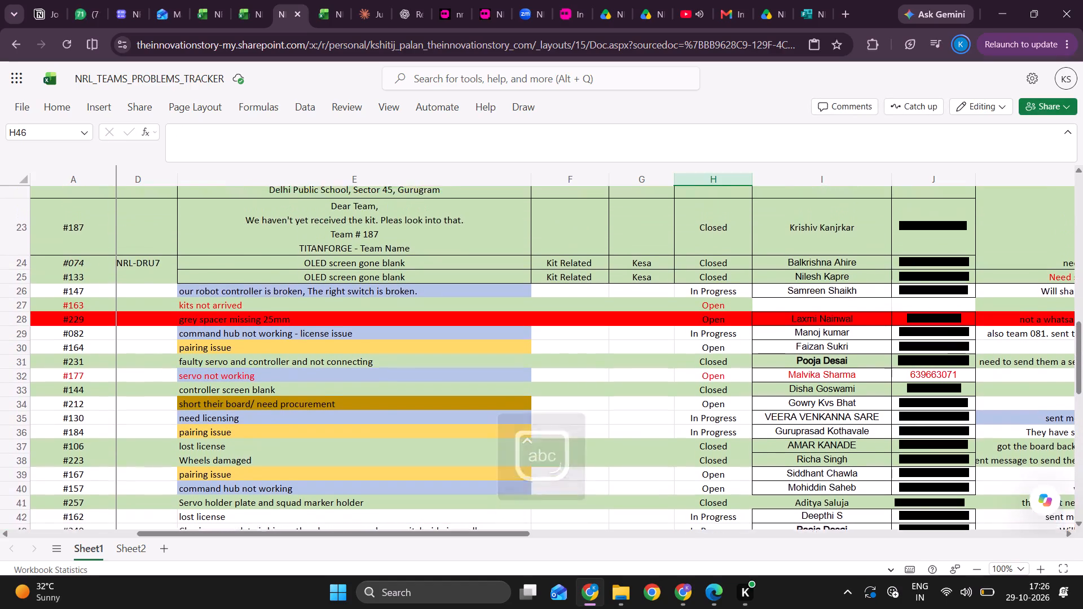
{"action": "scroll", "coordinate": [655, 263], "scroll_direction": "up", "scroll_amount": 1}
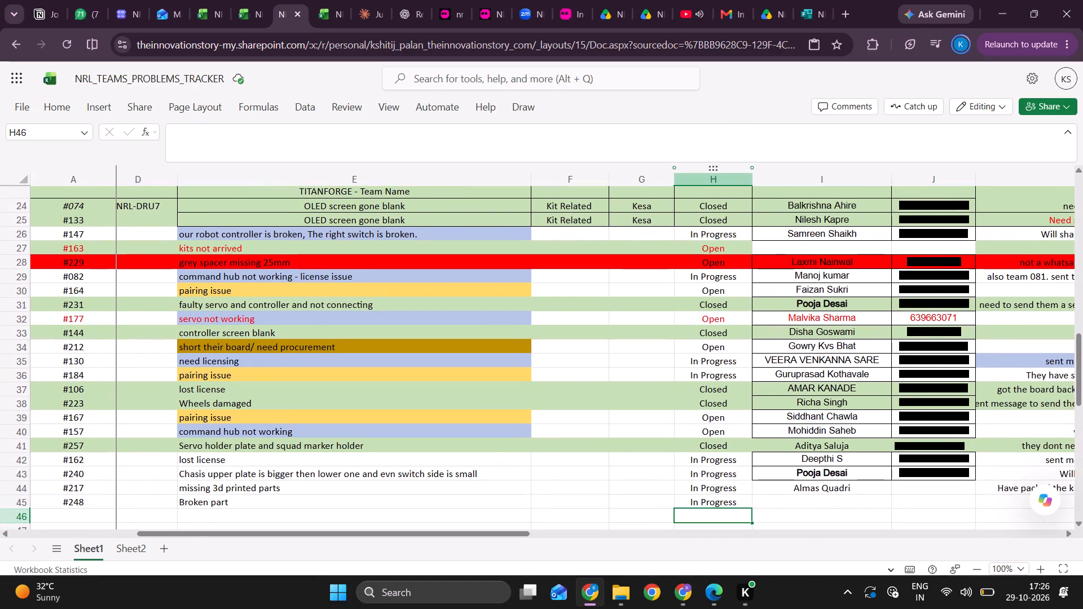
{"action": "left_click", "coordinate": [812, 500]}
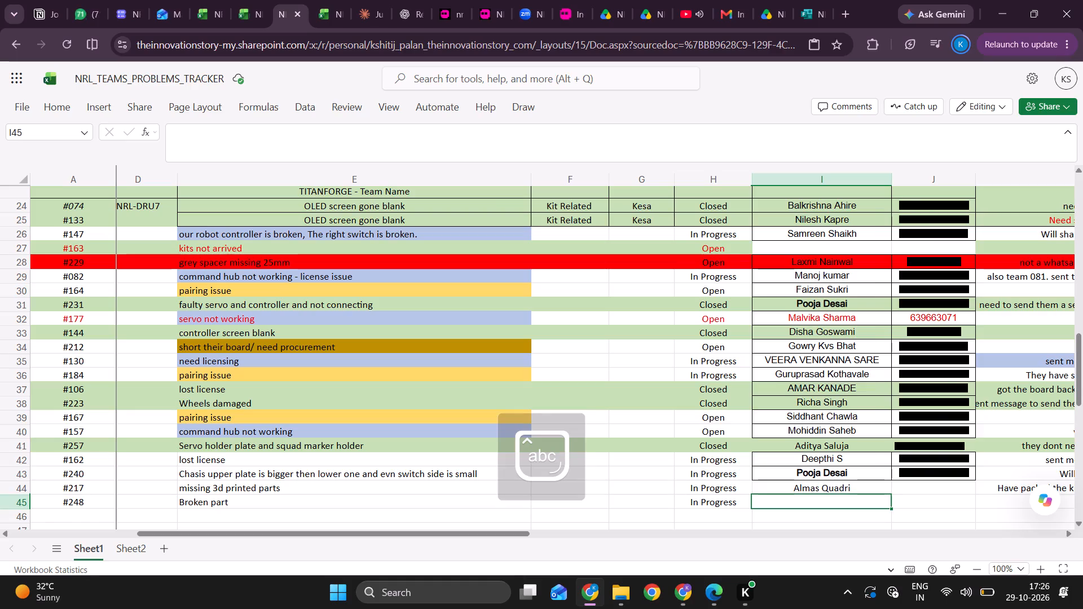
{"action": "left_click", "coordinate": [917, 500]}
{"action": "scroll", "coordinate": [917, 500], "scroll_direction": "left", "scroll_amount": 2}
{"action": "left_click", "coordinate": [917, 495]}
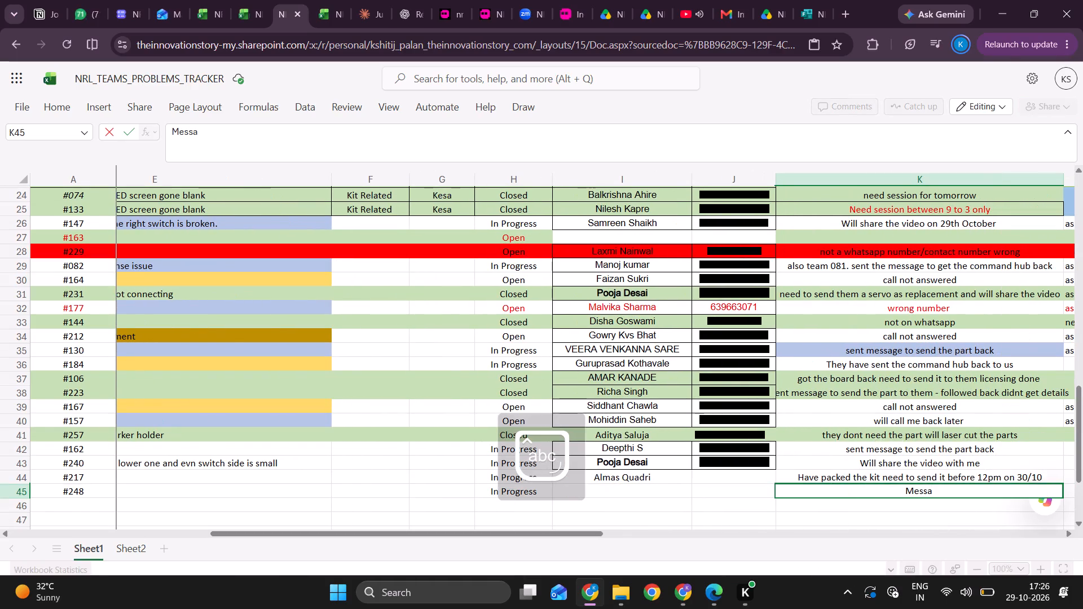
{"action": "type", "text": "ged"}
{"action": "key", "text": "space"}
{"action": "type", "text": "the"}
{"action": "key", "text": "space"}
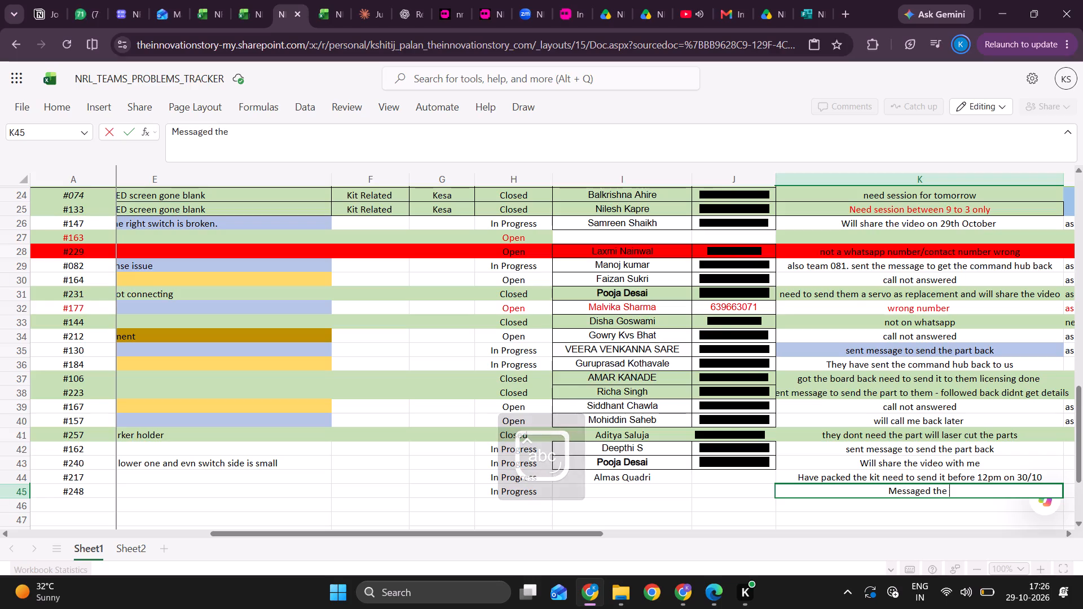
Enter the mentor's first name in the contact name column for team #248.
{"action": "left_click", "coordinate": [655, 495]}
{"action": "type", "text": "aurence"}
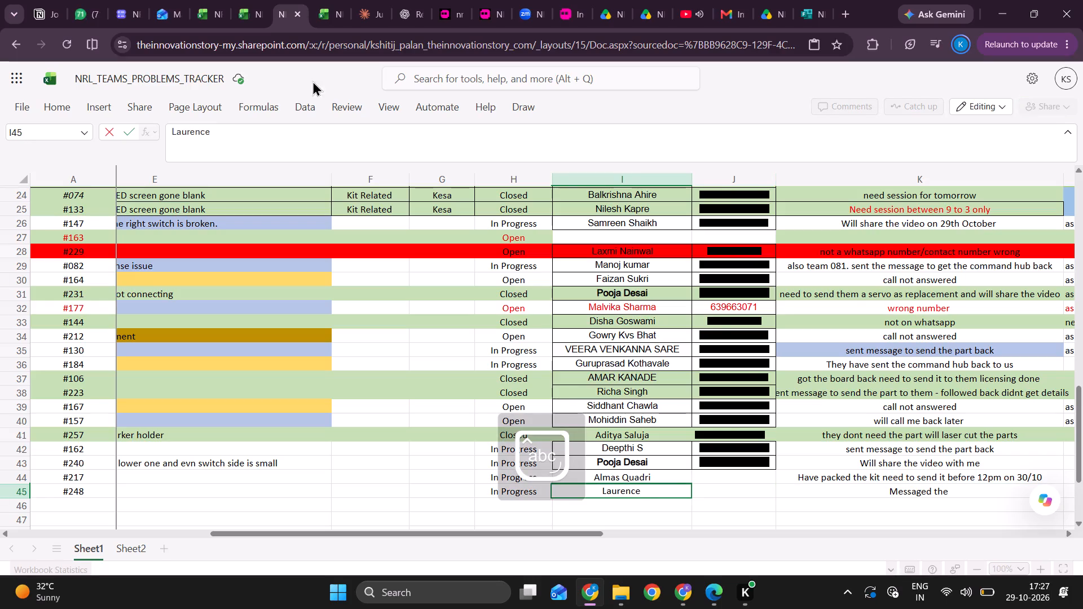
Copy team 248's mentor name and contact number from NRL_2026_KIT_DISPATCH into the mentor and contact cells of the tracker's #248 row.
{"action": "left_click", "coordinate": [231, 0]}
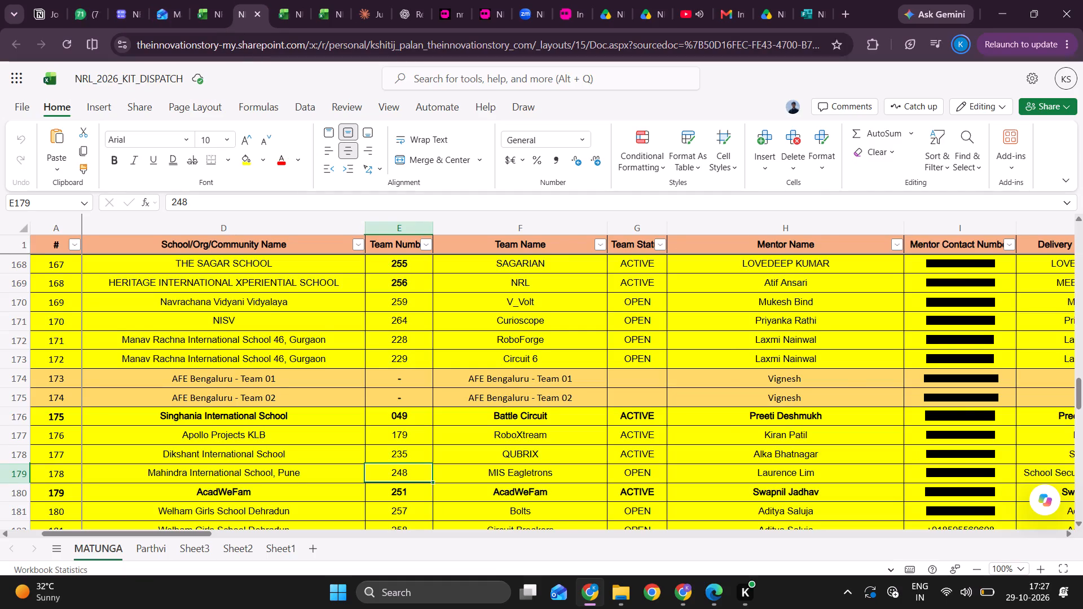
{"action": "scroll", "coordinate": [321, 457], "scroll_direction": "right", "scroll_amount": 1}
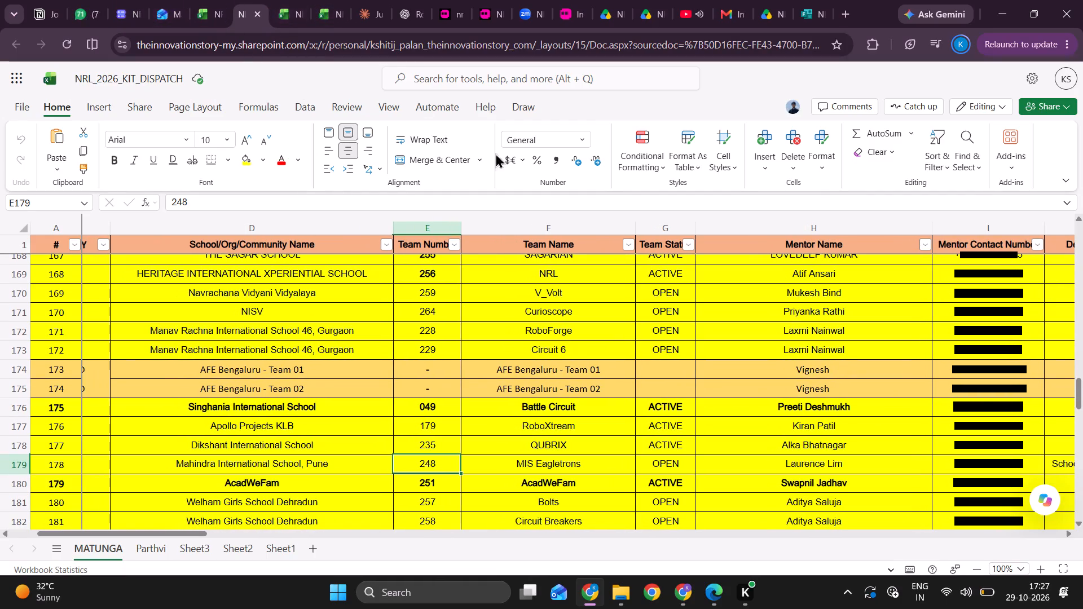
{"action": "left_click_drag", "start_coordinate": [842, 465], "coordinate": [944, 470]}
{"action": "key", "text": "ctrl+c"}
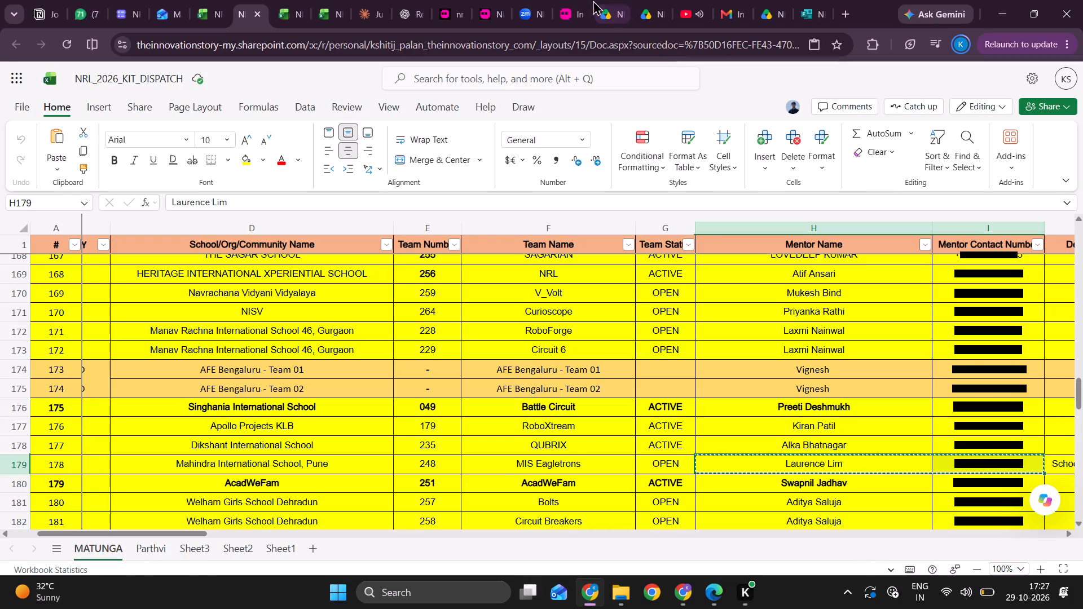
{"action": "left_click", "coordinate": [328, 0]}
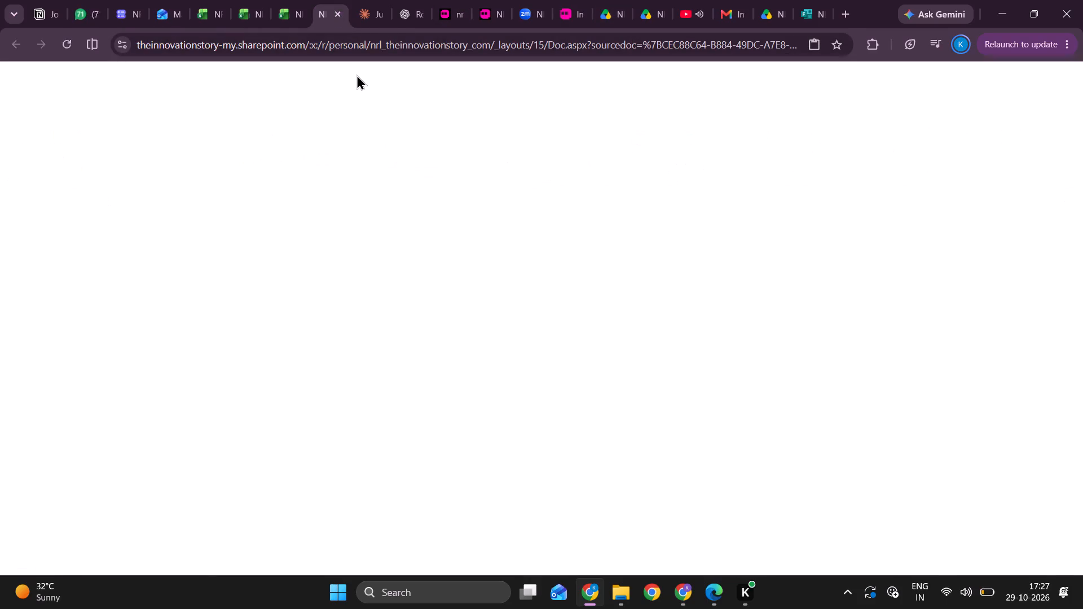
{"action": "left_click", "coordinate": [286, 2]}
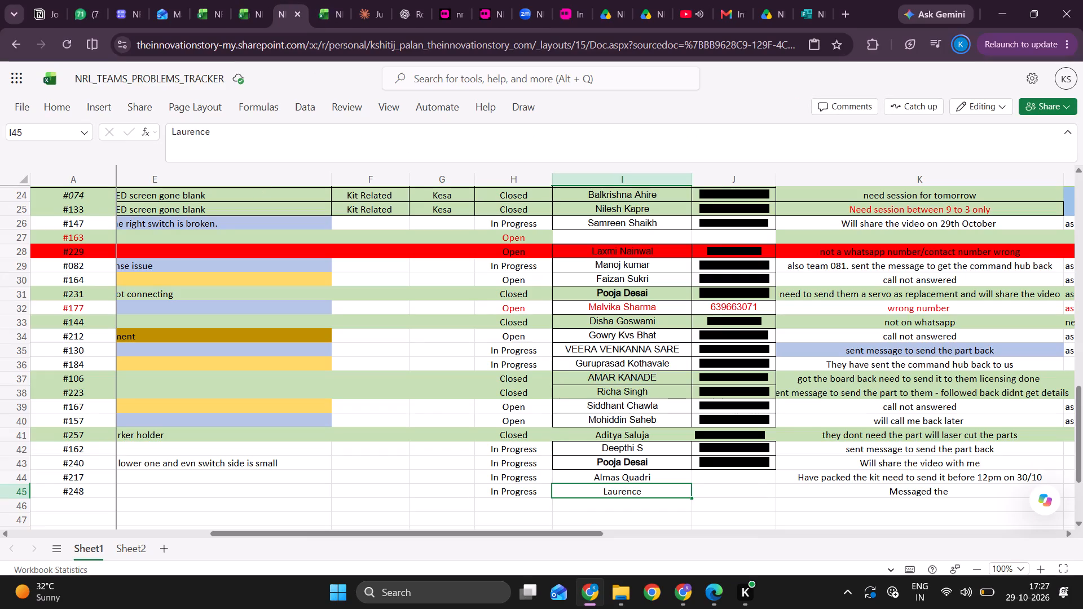
{"action": "left_click_drag", "start_coordinate": [657, 491], "coordinate": [695, 489]}
{"action": "key", "text": "ctrl+v"}
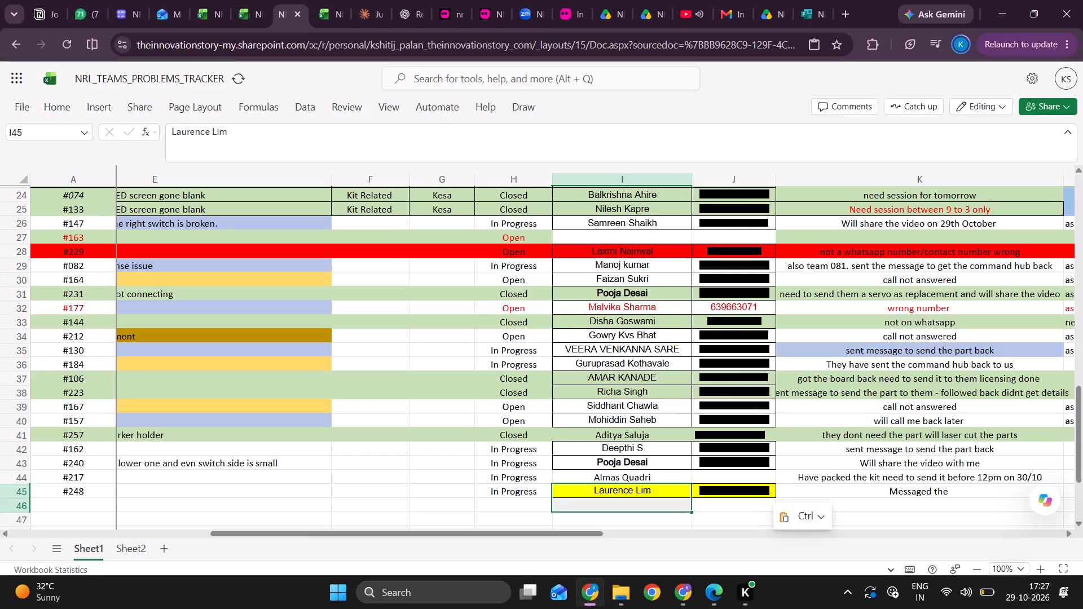
{"action": "left_click", "coordinate": [716, 507]}
Complete team #248's note so it reads "Messaged the team to get details of damaged parts".
{"action": "scroll", "coordinate": [665, 518], "scroll_direction": "left", "scroll_amount": 1}
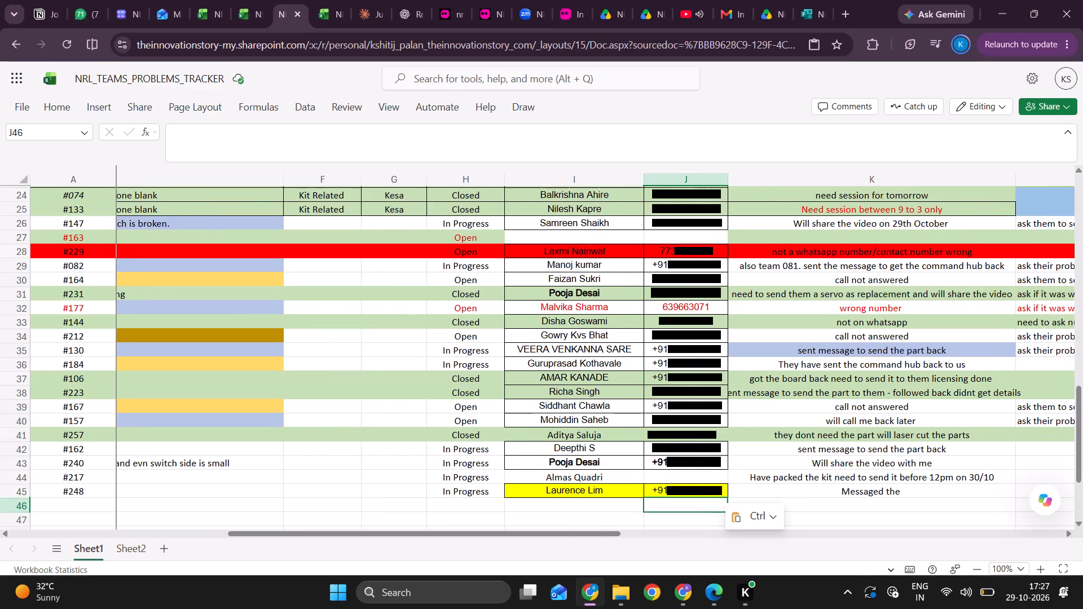
{"action": "left_click", "coordinate": [914, 490]}
{"action": "double_click", "coordinate": [914, 490]}
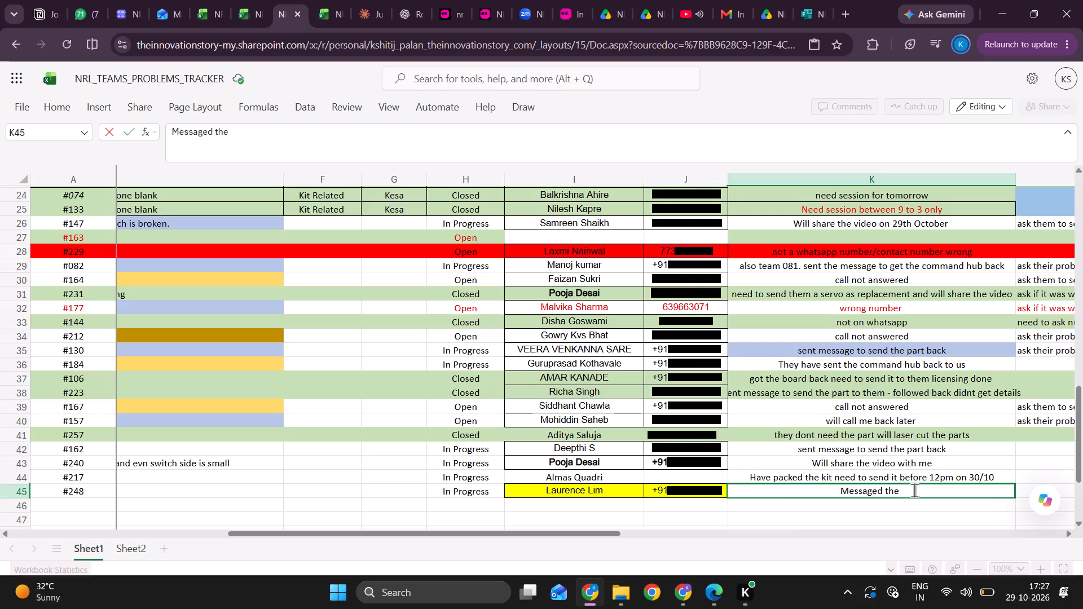
Complete team #248's remark in column K so it reads "Messaged the team to get details of damaged parts".
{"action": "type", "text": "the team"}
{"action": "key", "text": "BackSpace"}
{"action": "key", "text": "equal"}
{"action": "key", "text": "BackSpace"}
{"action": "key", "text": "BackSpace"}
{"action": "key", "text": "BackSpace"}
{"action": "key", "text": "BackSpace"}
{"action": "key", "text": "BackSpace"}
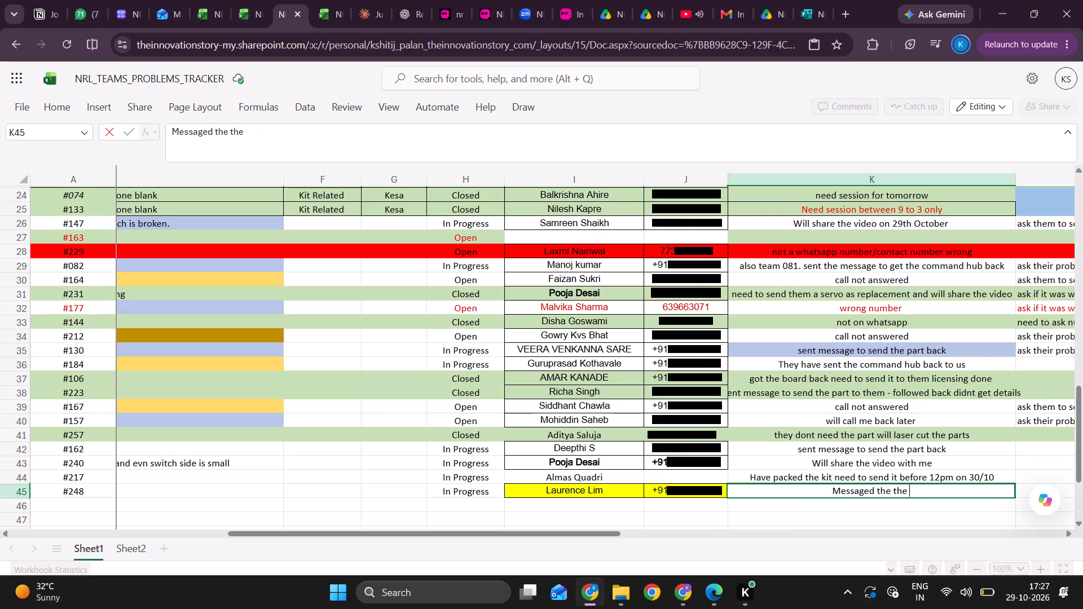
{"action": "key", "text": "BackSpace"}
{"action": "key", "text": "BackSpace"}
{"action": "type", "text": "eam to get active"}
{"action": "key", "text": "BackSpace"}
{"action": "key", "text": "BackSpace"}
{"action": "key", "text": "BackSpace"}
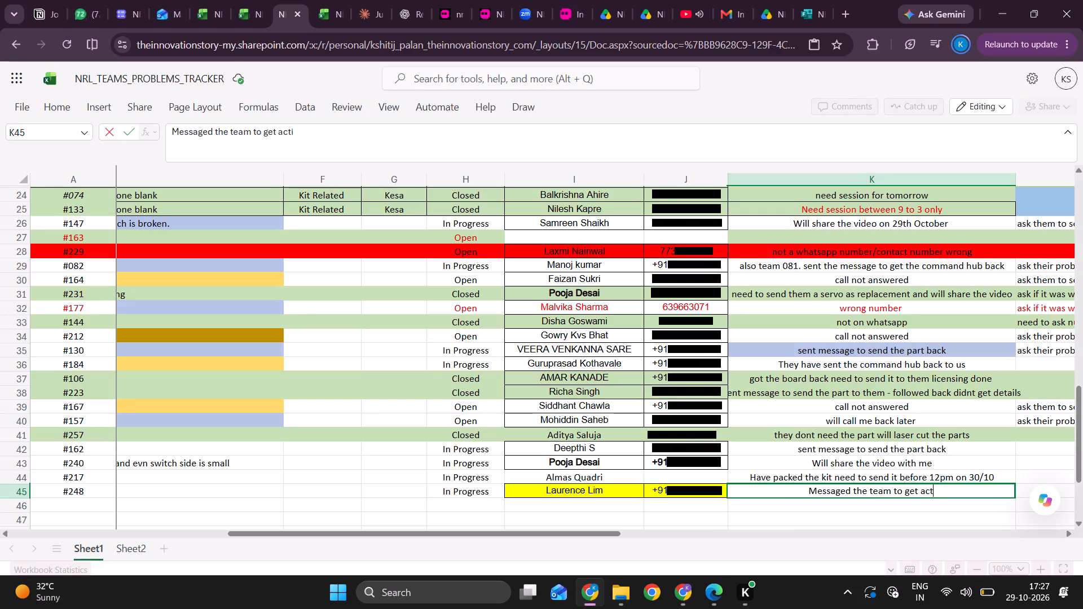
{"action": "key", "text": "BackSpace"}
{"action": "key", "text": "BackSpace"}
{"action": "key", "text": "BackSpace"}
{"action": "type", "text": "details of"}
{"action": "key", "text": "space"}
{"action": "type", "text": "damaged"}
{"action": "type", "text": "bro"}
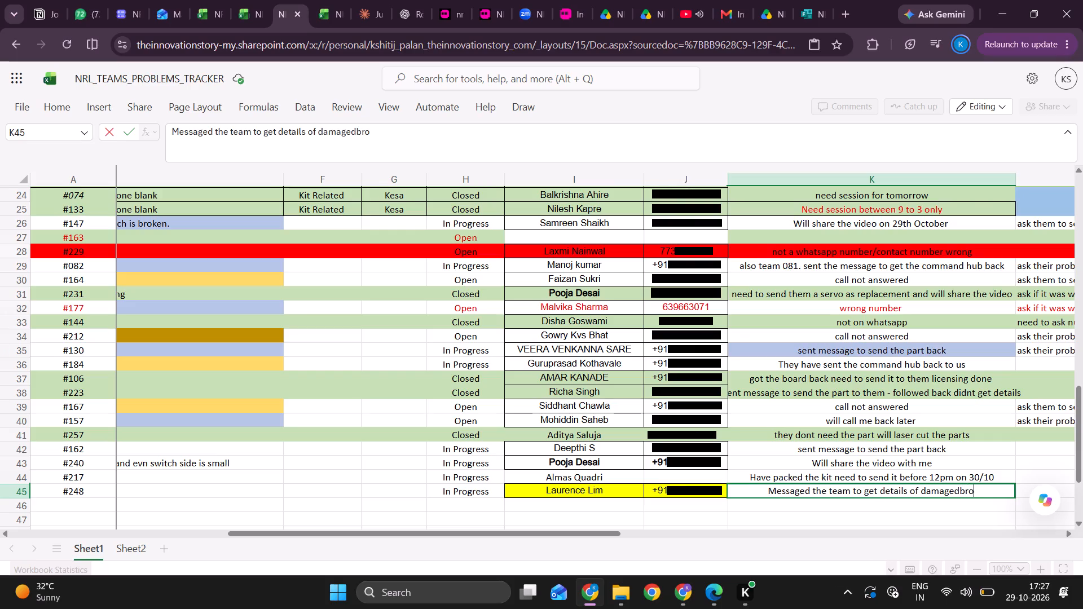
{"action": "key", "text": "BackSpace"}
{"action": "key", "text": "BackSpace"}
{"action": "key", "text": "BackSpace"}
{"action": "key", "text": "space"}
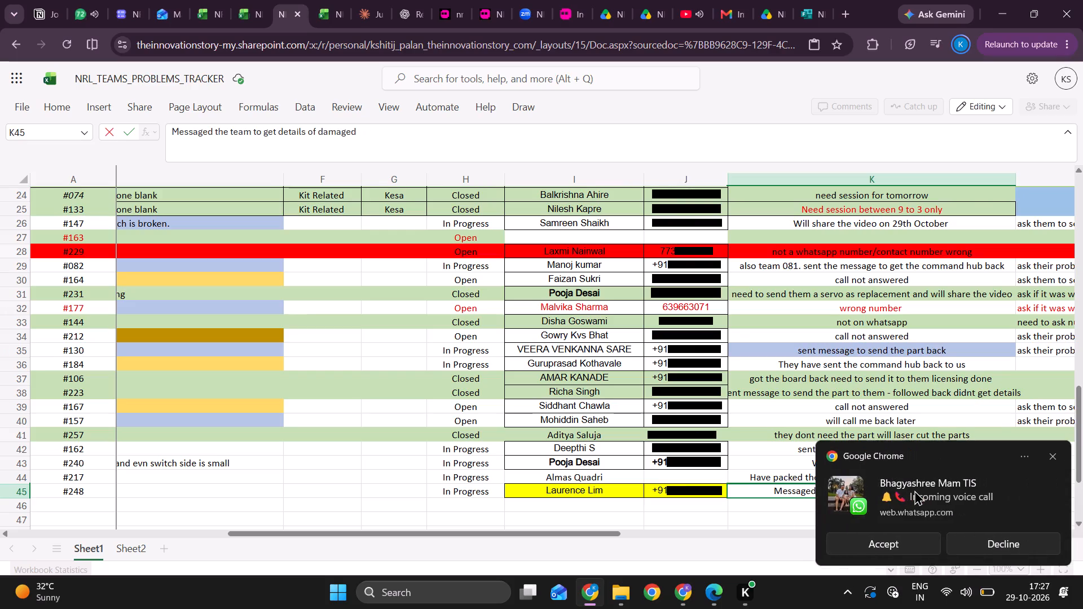
{"action": "left_click", "coordinate": [758, 524]}
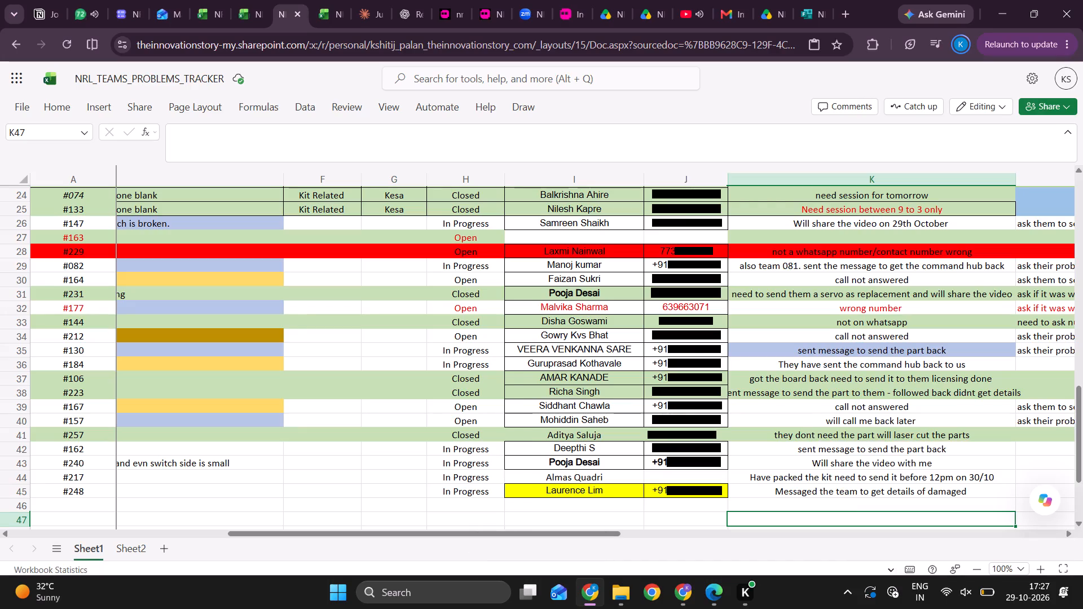
{"action": "double_click", "coordinate": [974, 489]}
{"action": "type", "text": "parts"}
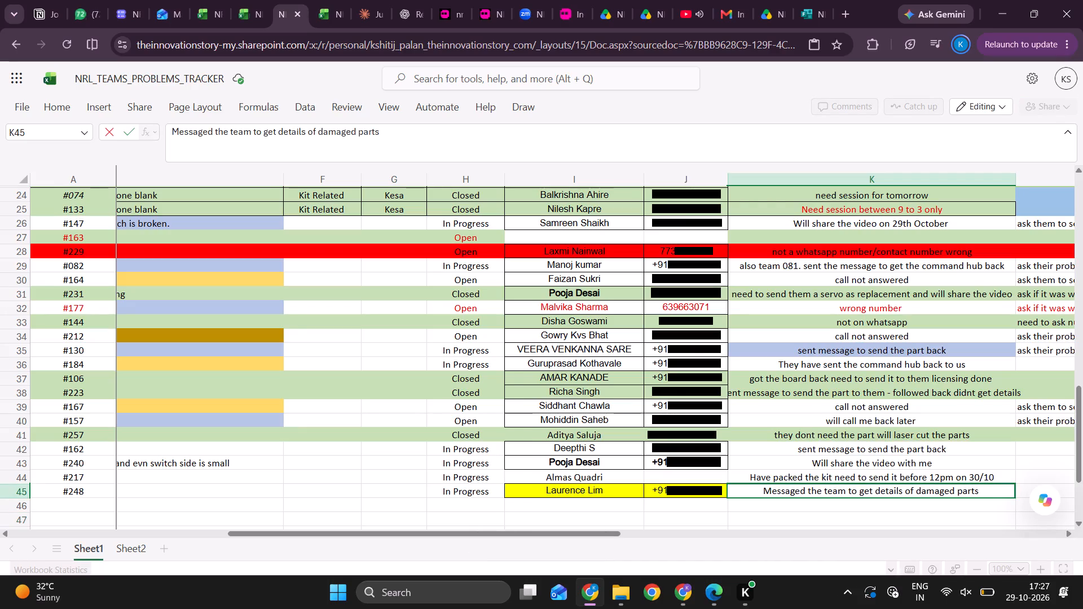
{"action": "left_click", "coordinate": [862, 514]}
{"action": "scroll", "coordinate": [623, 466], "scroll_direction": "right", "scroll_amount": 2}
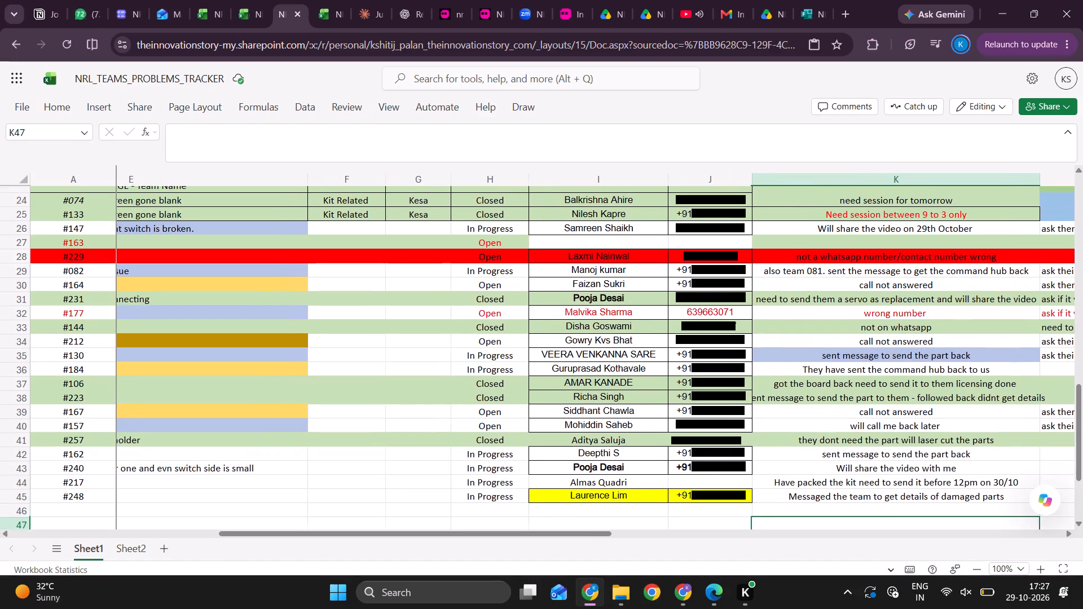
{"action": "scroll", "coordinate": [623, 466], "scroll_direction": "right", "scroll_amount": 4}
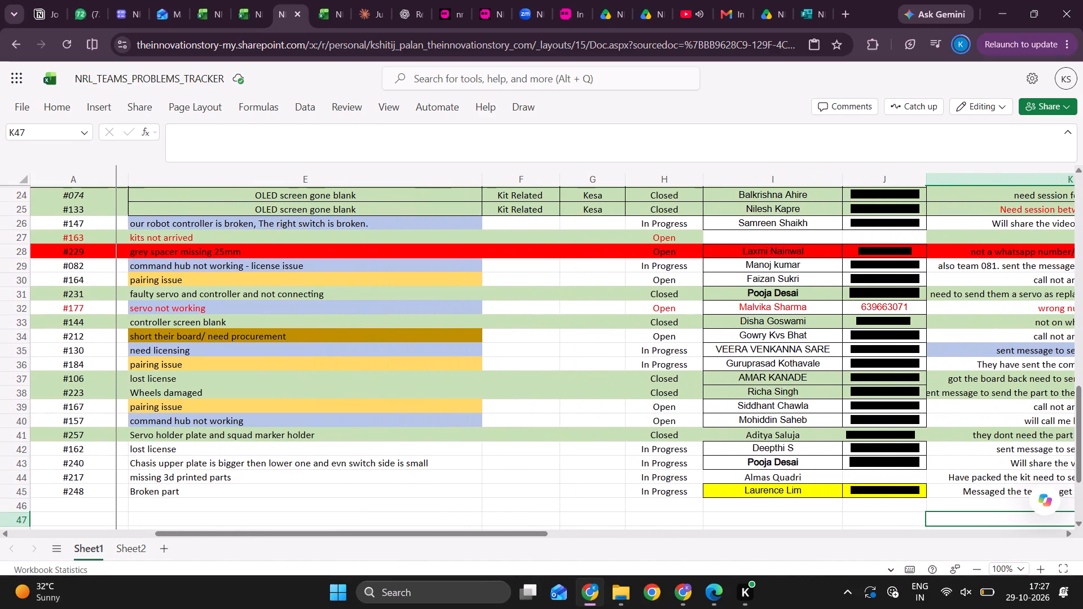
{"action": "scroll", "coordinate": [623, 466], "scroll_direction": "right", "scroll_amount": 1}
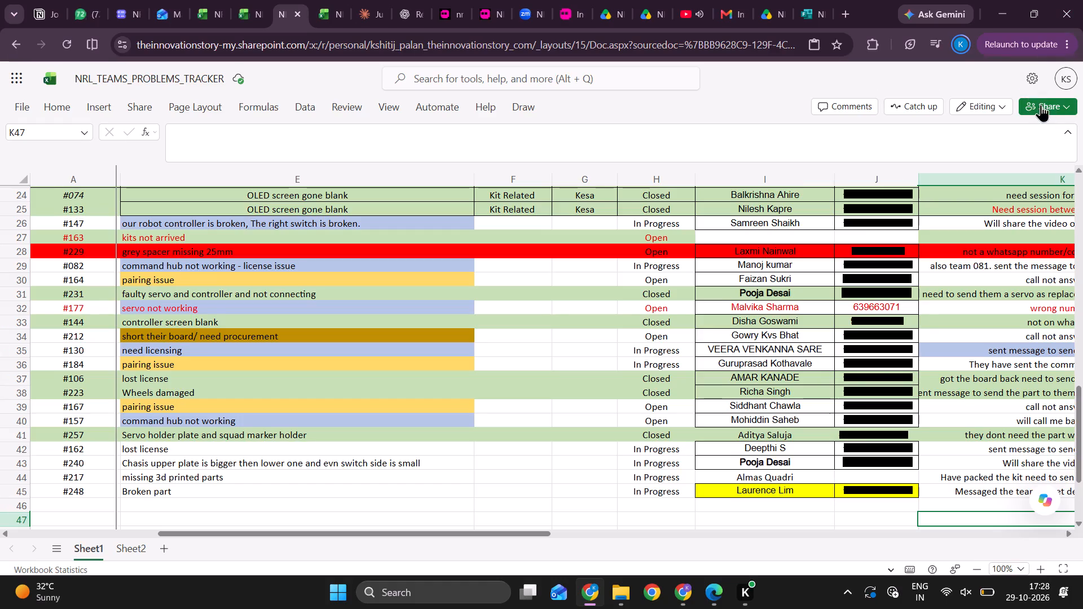
Check the tracker's category cells for teams #147 to #248 against the missing-parts comments in the NRL Kit Feedback workbook.
{"action": "left_click", "coordinate": [536, 295]}
{"action": "left_click_drag", "start_coordinate": [526, 229], "coordinate": [518, 484]}
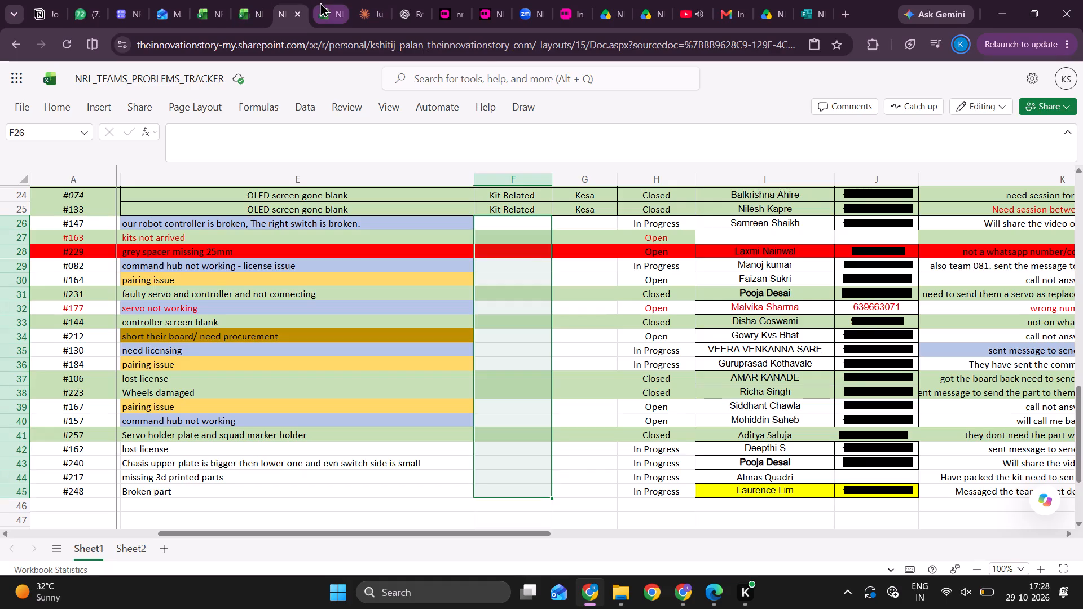
{"action": "left_click", "coordinate": [320, 2]}
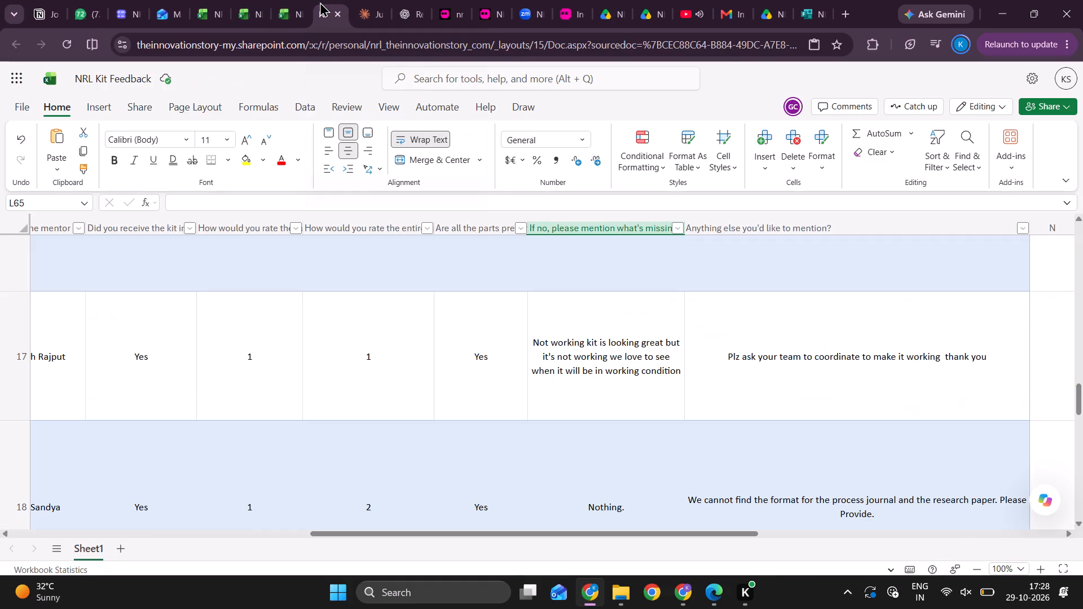
{"action": "scroll", "coordinate": [328, 390], "scroll_direction": "down", "scroll_amount": 2}
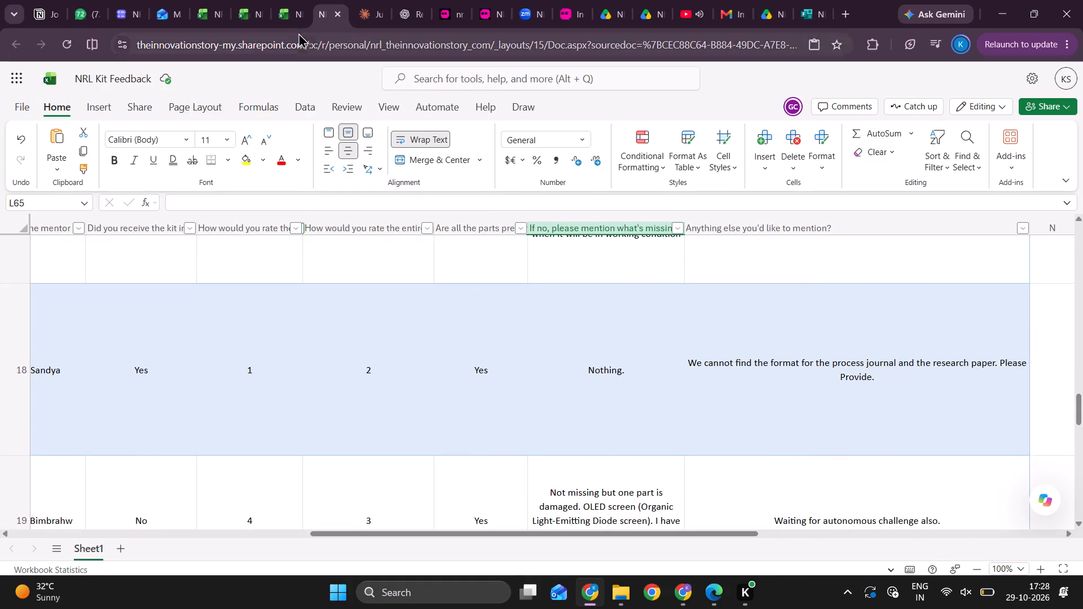
{"action": "scroll", "coordinate": [296, 326], "scroll_direction": "down", "scroll_amount": 4}
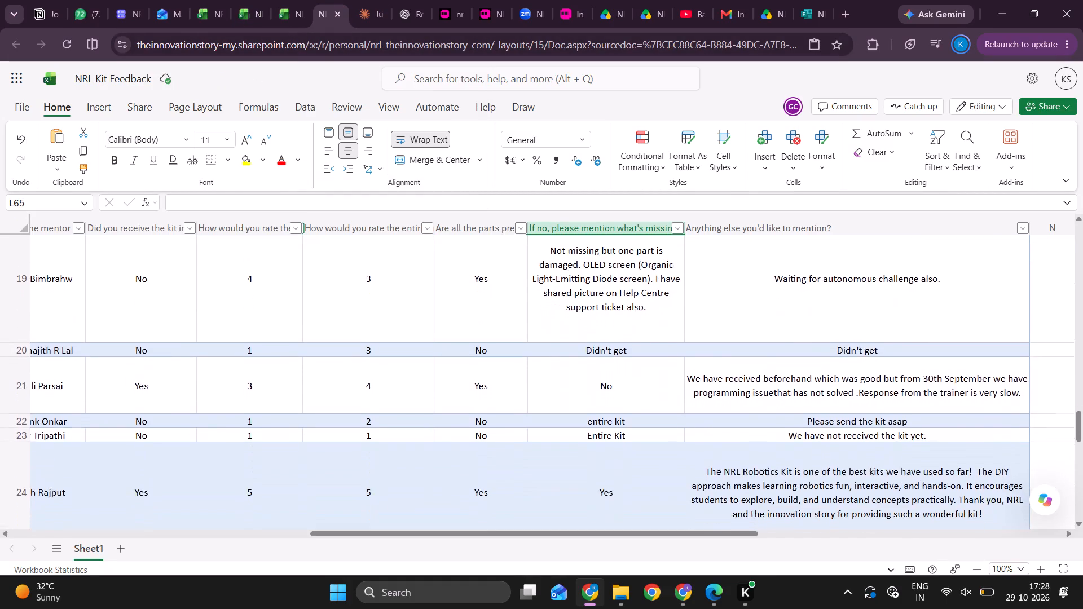
{"action": "scroll", "coordinate": [296, 326], "scroll_direction": "down", "scroll_amount": 2}
Review the query, category, responsibility and status entries across all teams in the problems tracker.
{"action": "left_click", "coordinate": [297, 0]}
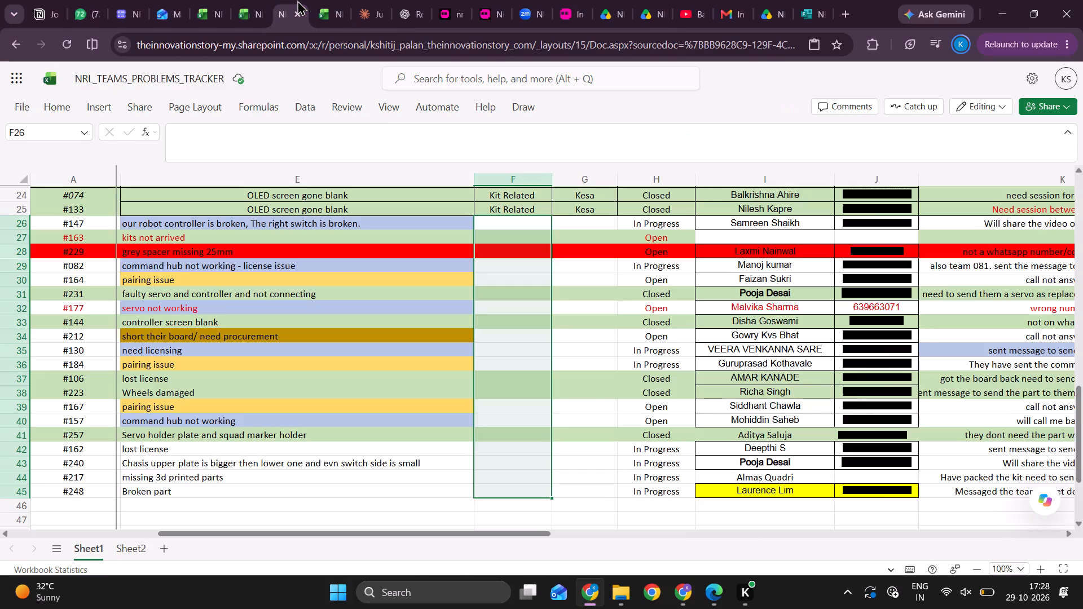
{"action": "scroll", "coordinate": [387, 346], "scroll_direction": "up", "scroll_amount": 4}
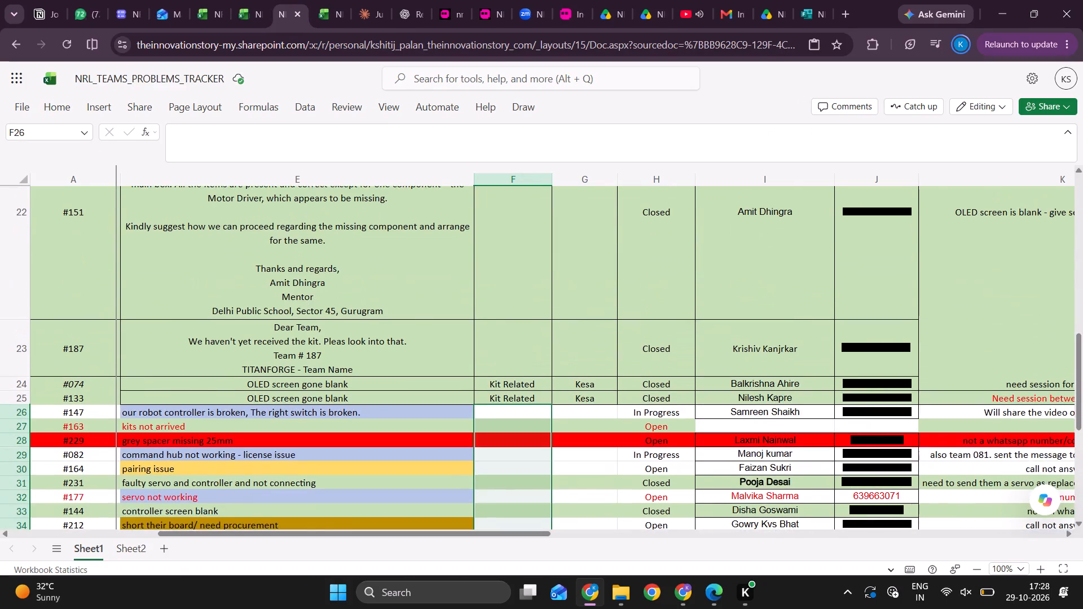
{"action": "scroll", "coordinate": [387, 346], "scroll_direction": "up", "scroll_amount": 6}
{"action": "scroll", "coordinate": [387, 346], "scroll_direction": "left", "scroll_amount": 1}
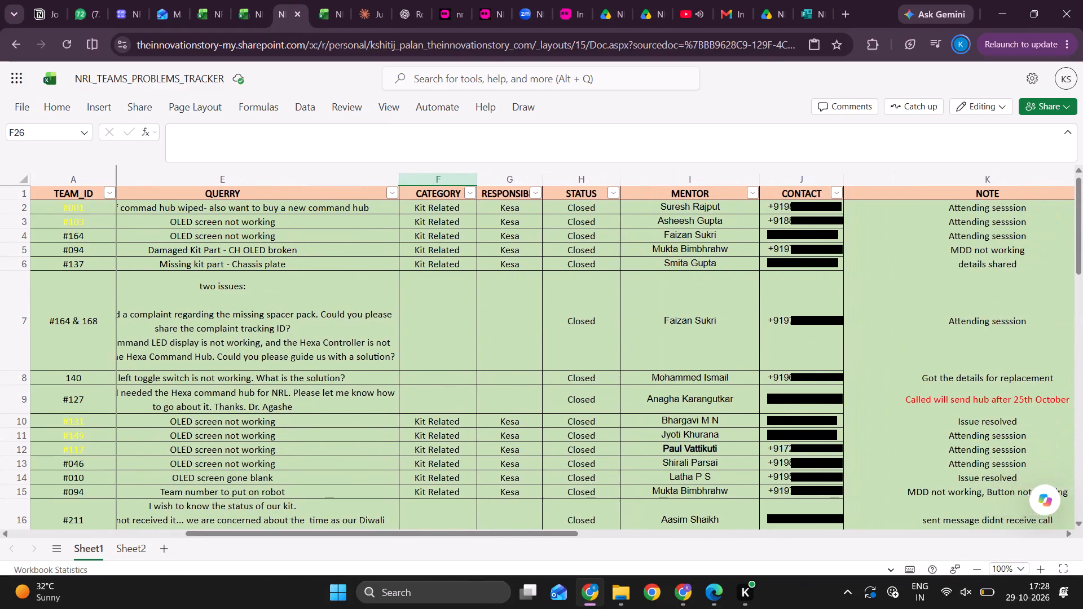
{"action": "scroll", "coordinate": [387, 346], "scroll_direction": "left", "scroll_amount": 1}
{"action": "scroll", "coordinate": [387, 346], "scroll_direction": "down", "scroll_amount": 8}
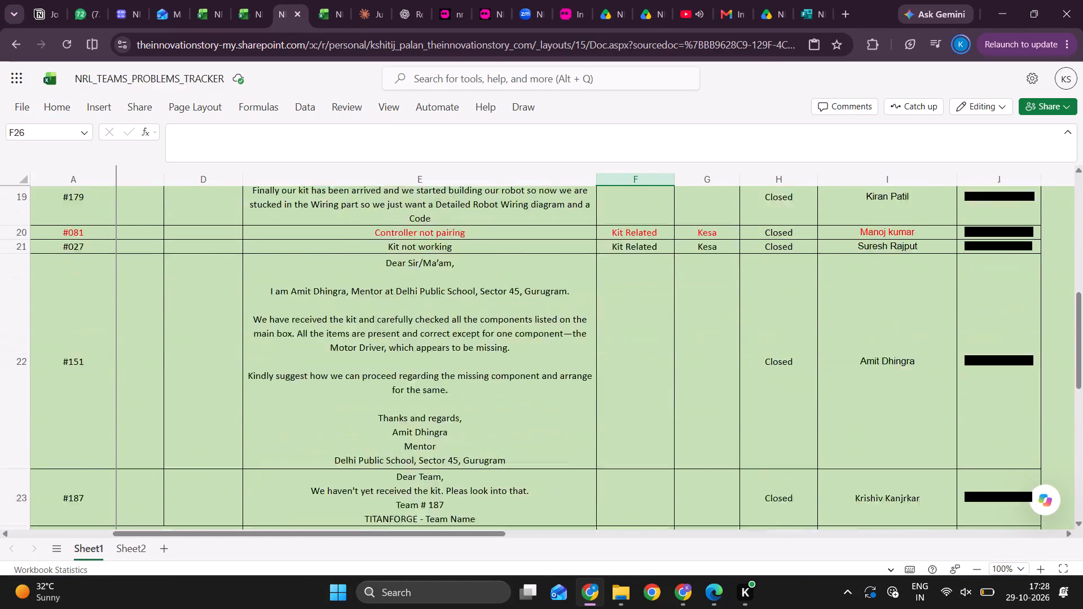
{"action": "scroll", "coordinate": [387, 346], "scroll_direction": "down", "scroll_amount": 2}
{"action": "scroll", "coordinate": [387, 346], "scroll_direction": "left", "scroll_amount": 1}
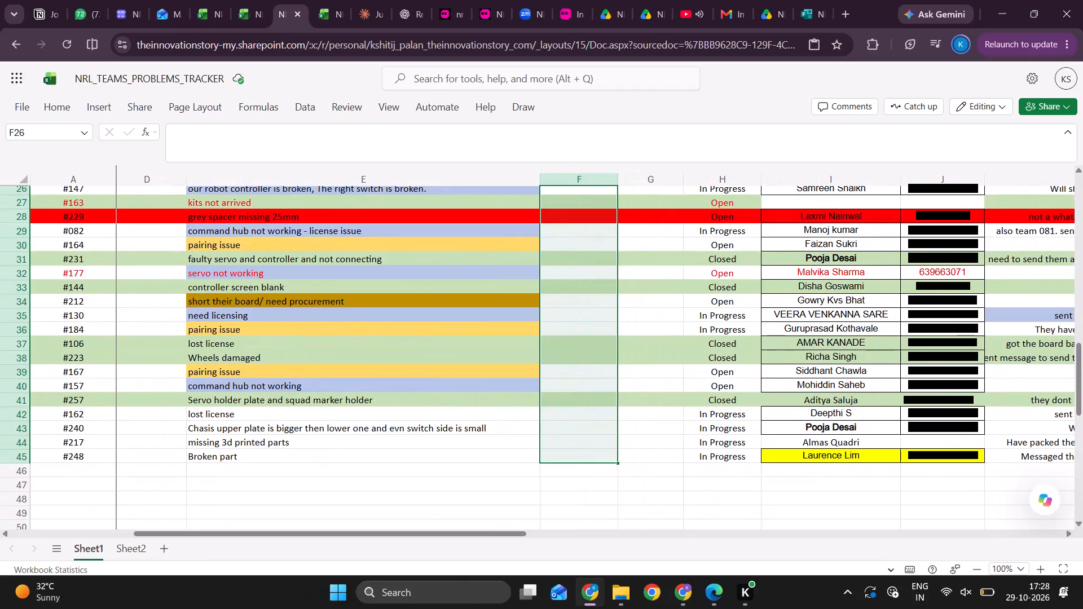
{"action": "scroll", "coordinate": [387, 346], "scroll_direction": "up", "scroll_amount": 1}
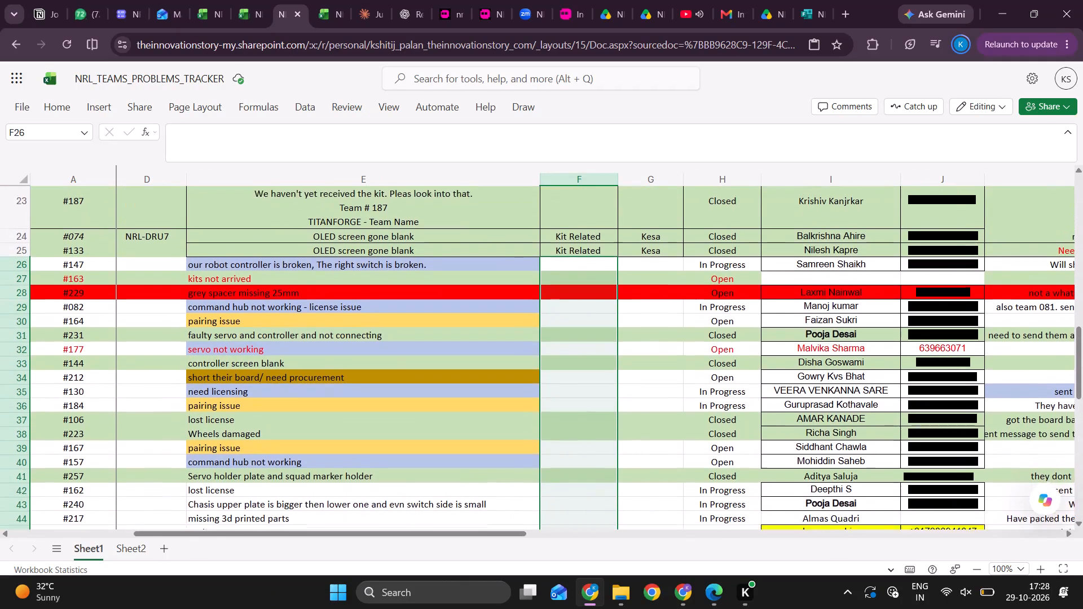
{"action": "scroll", "coordinate": [387, 346], "scroll_direction": "up", "scroll_amount": 1}
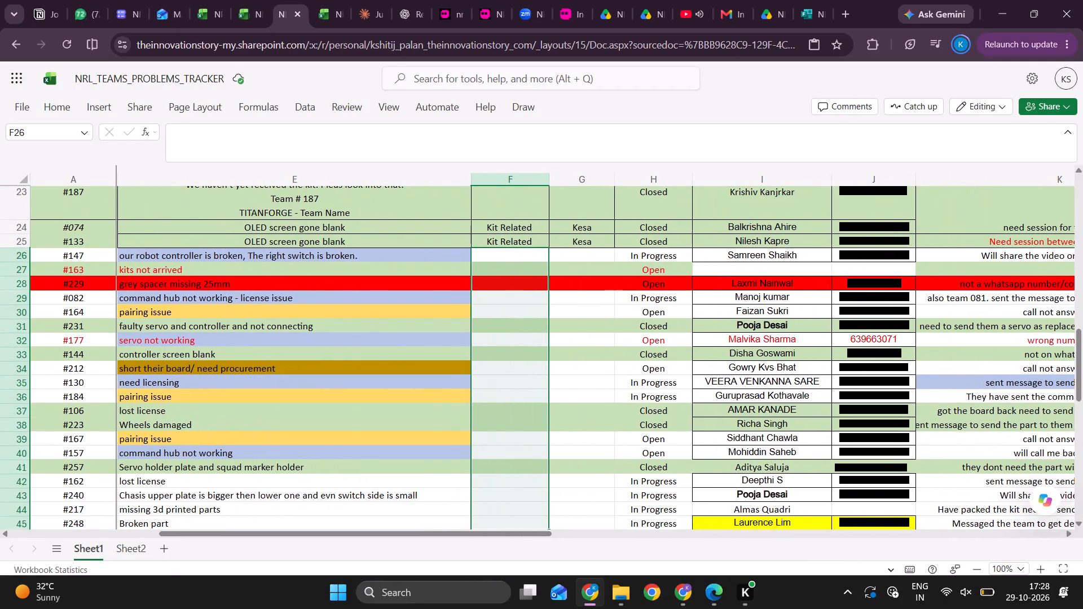
{"action": "scroll", "coordinate": [387, 346], "scroll_direction": "up", "scroll_amount": 1}
{"action": "scroll", "coordinate": [387, 346], "scroll_direction": "down", "scroll_amount": 1}
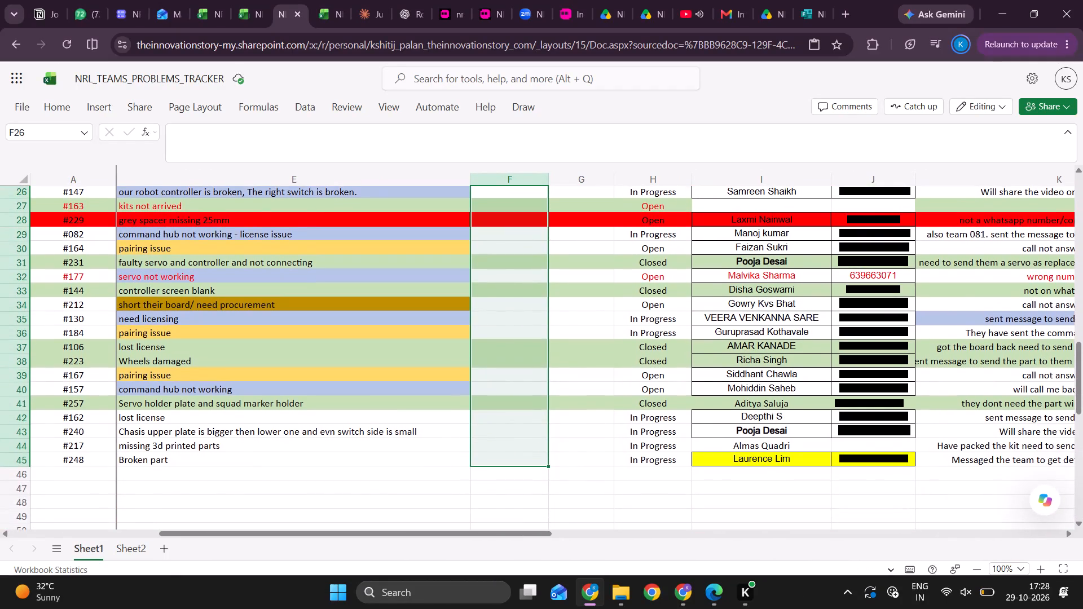
Share the NRL_TEAMS_PROBLEMS_TRACKER workbook with Bhagyashree, granting edit access.
{"action": "left_click", "coordinate": [1027, 105]}
{"action": "left_click", "coordinate": [1000, 135]}
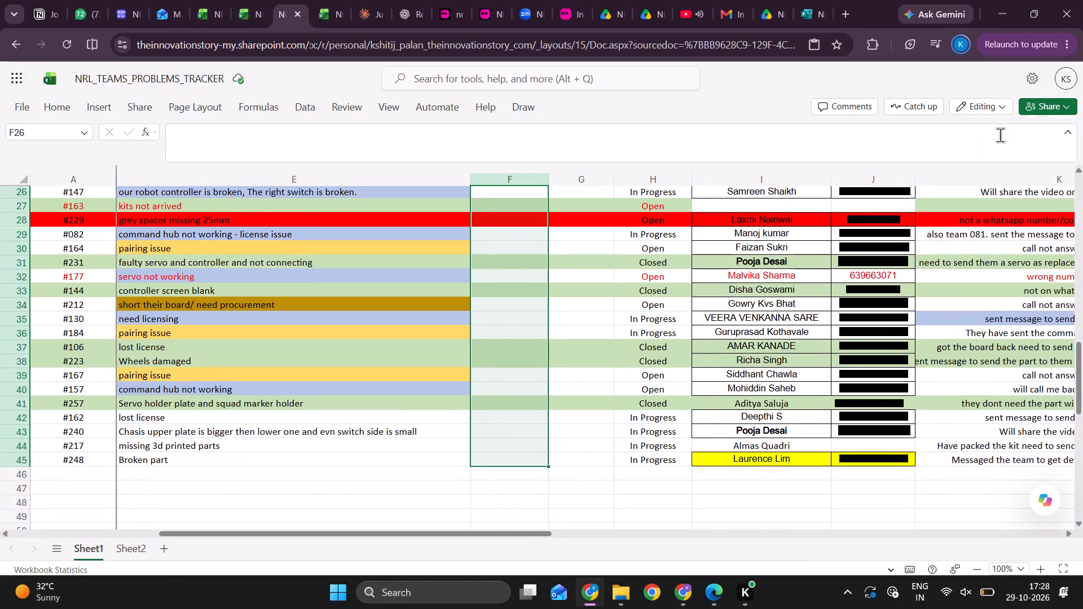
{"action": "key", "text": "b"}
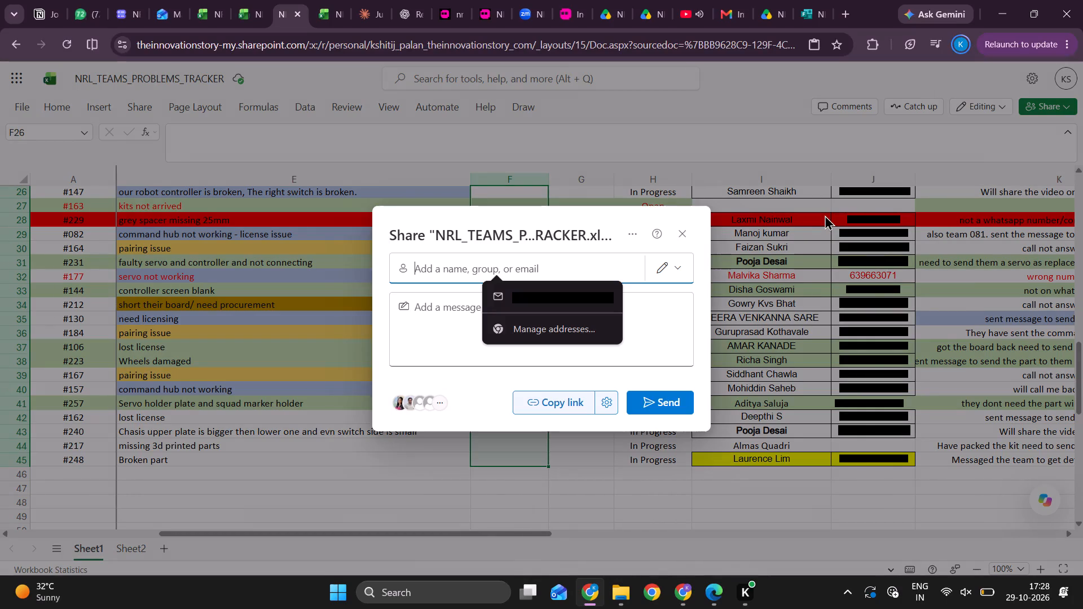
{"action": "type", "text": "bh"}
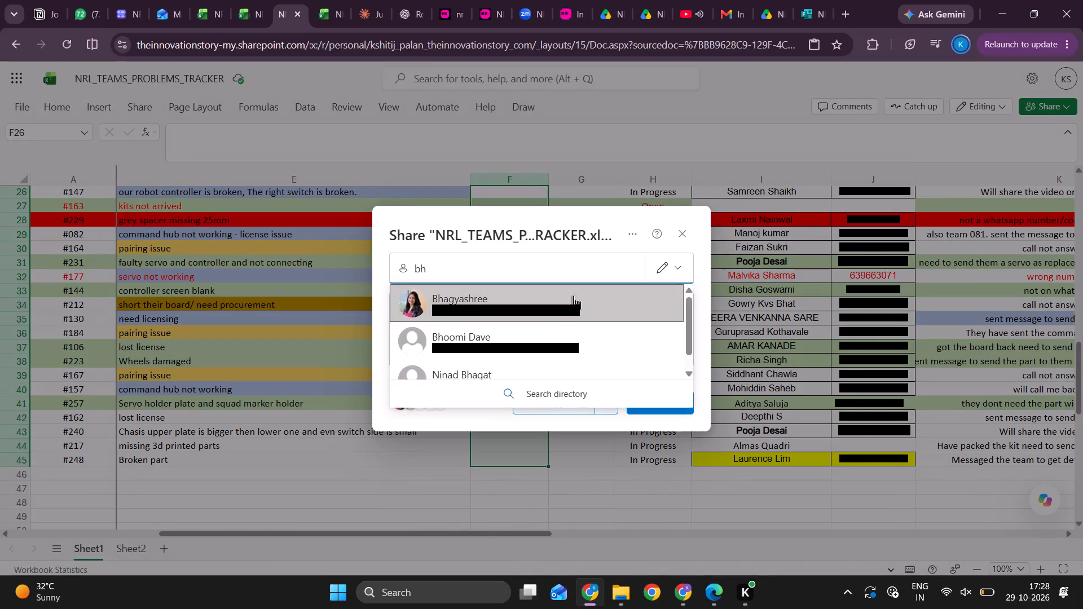
{"action": "left_click", "coordinate": [570, 304]}
{"action": "left_click", "coordinate": [651, 413]}
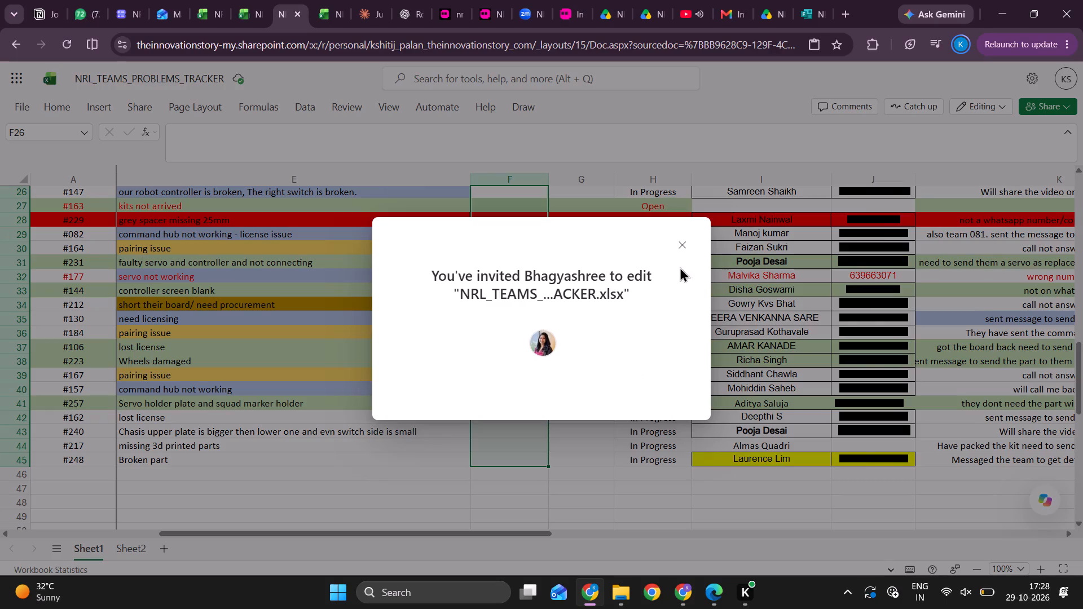
{"action": "left_click", "coordinate": [684, 242]}
{"action": "left_click", "coordinate": [551, 487]}
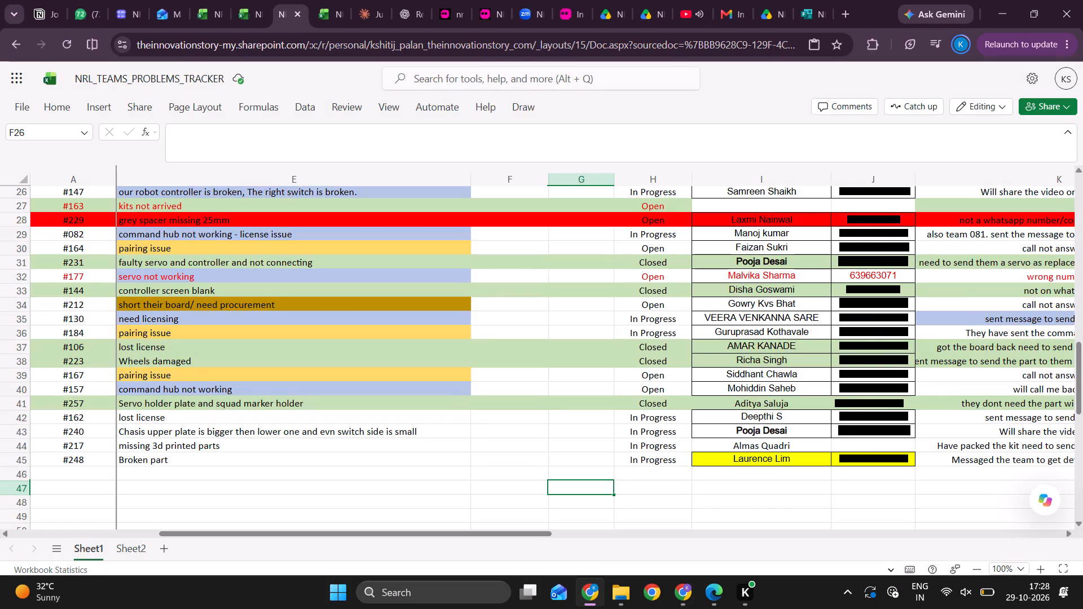
Check which people have access to the problems tracker and their permission levels.
{"action": "left_click", "coordinate": [1067, 105]}
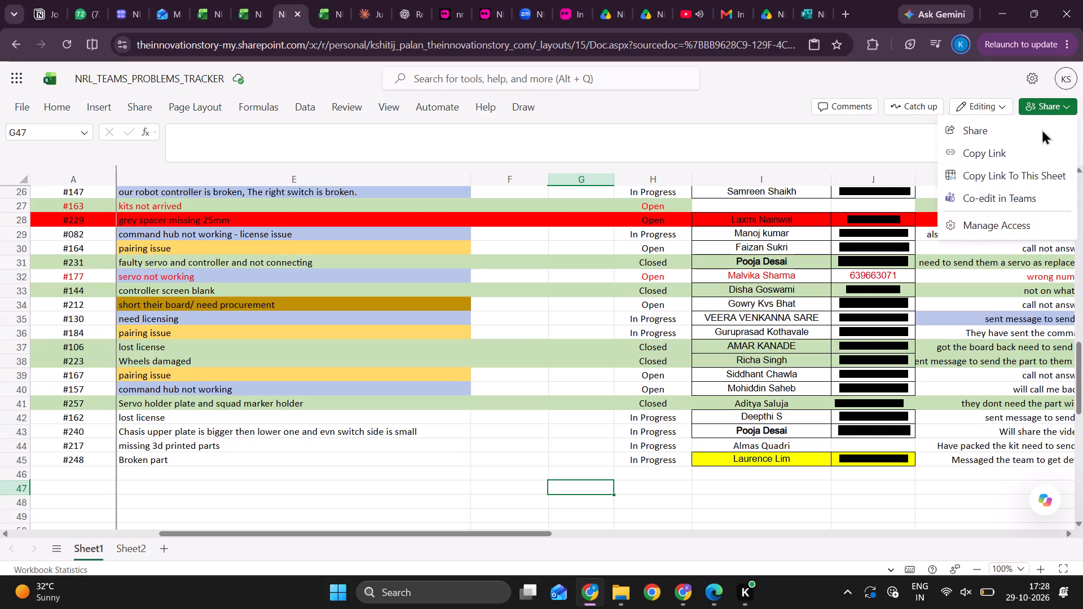
{"action": "left_click", "coordinate": [1018, 222]}
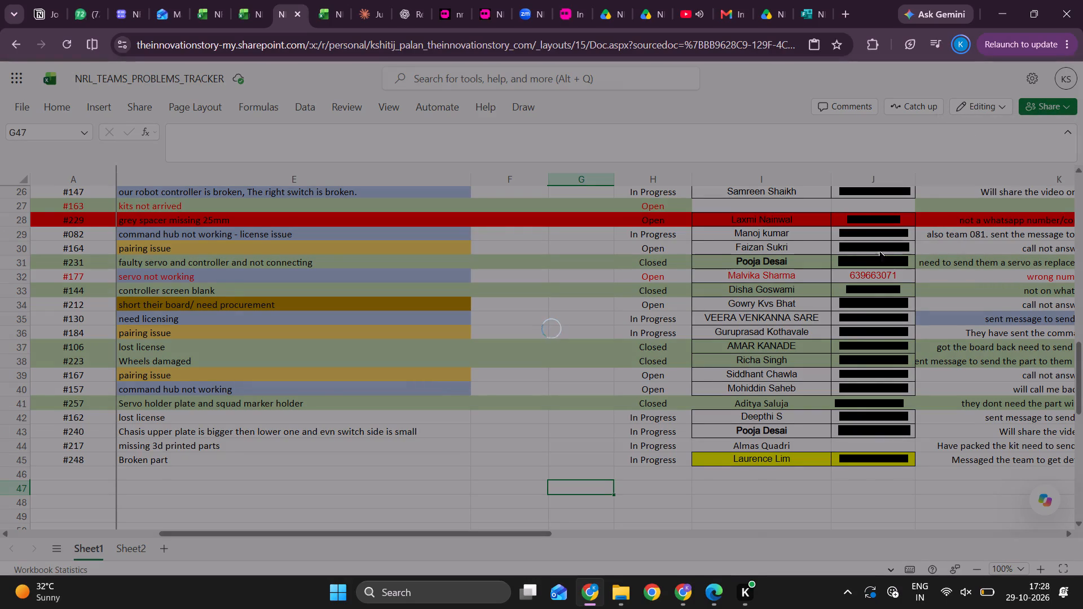
{"action": "scroll", "coordinate": [553, 473], "scroll_direction": "down", "scroll_amount": 2}
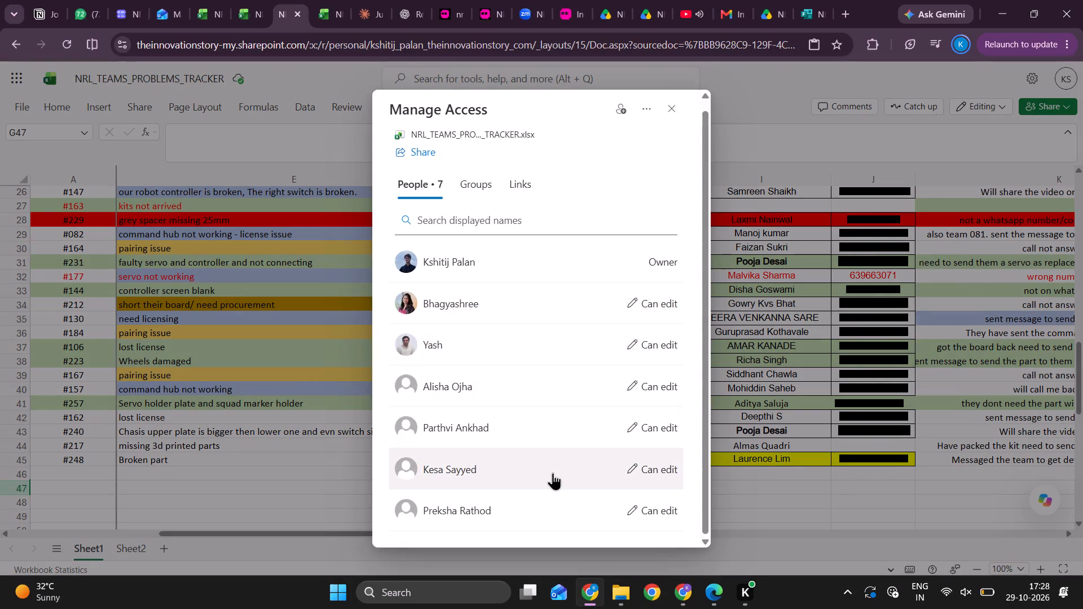
{"action": "scroll", "coordinate": [553, 473], "scroll_direction": "down", "scroll_amount": 2}
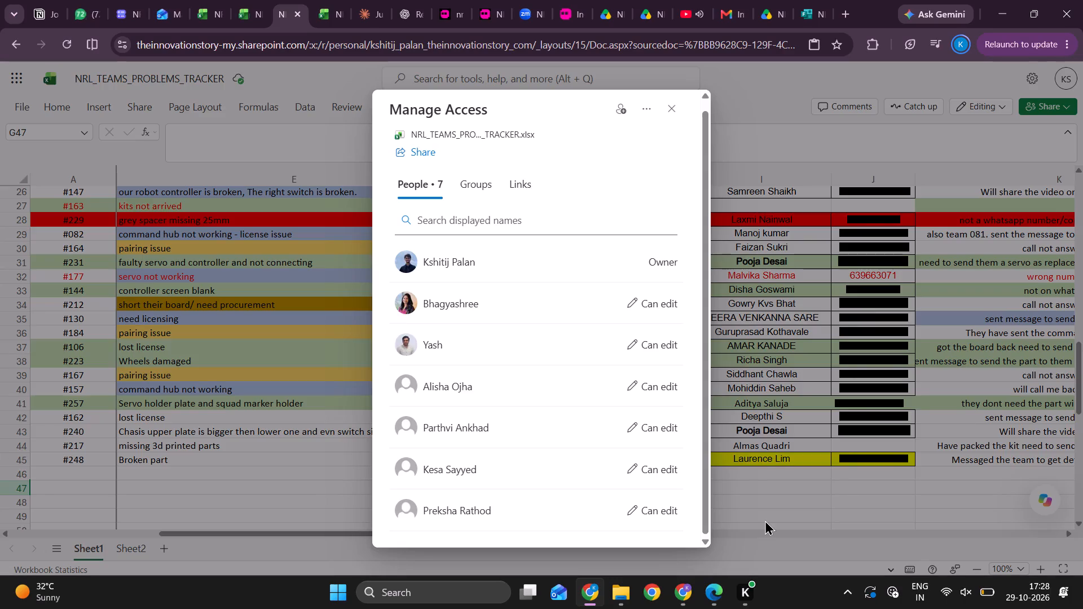
{"action": "left_click", "coordinate": [765, 520]}
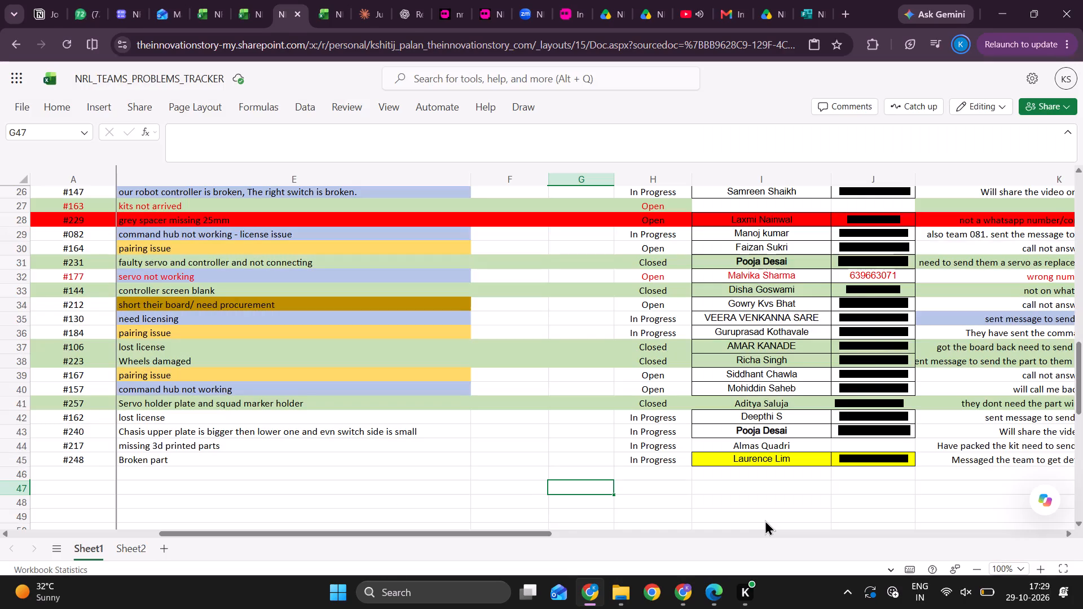
Examine the statuses, contacts and notes of the team rows down to #248 in the problems tracker.
{"action": "scroll", "coordinate": [654, 478], "scroll_direction": "up", "scroll_amount": 2}
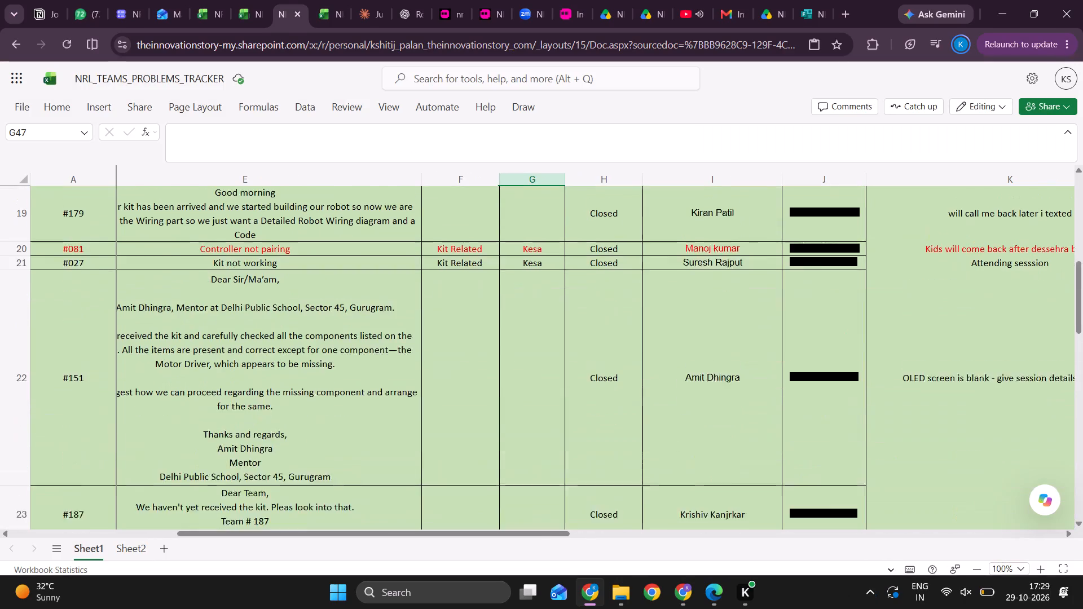
{"action": "scroll", "coordinate": [654, 478], "scroll_direction": "up", "scroll_amount": 4}
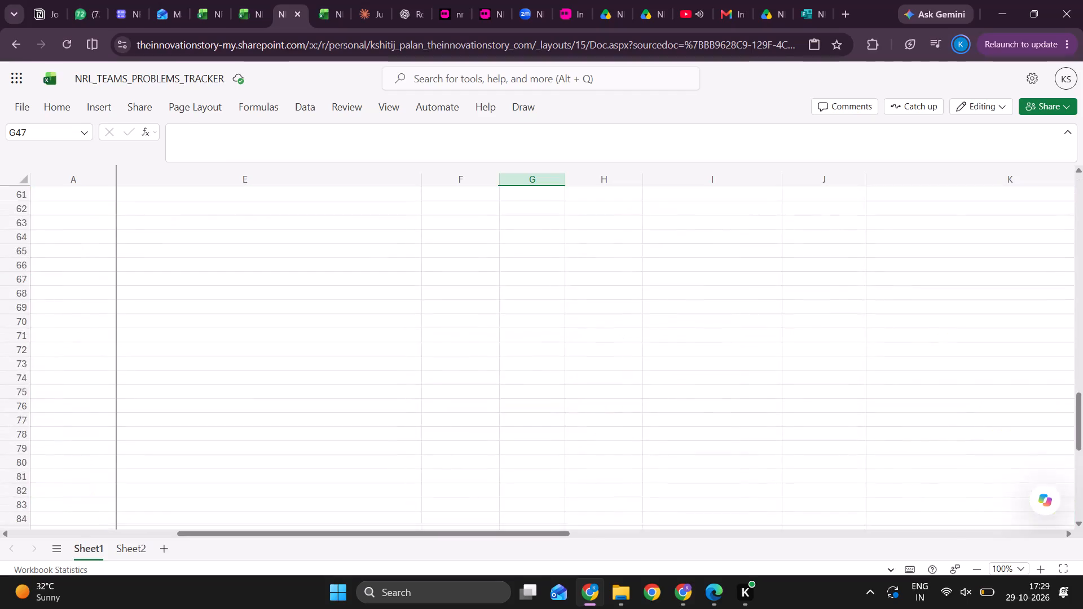
{"action": "scroll", "coordinate": [654, 478], "scroll_direction": "up", "scroll_amount": 4}
{"action": "scroll", "coordinate": [654, 478], "scroll_direction": "left", "scroll_amount": 1}
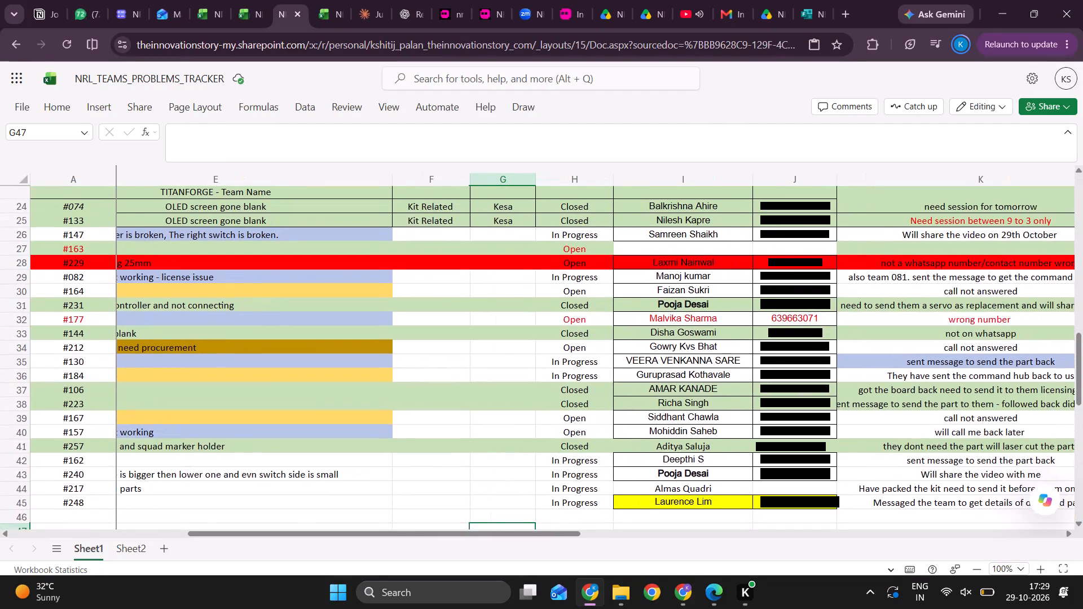
{"action": "scroll", "coordinate": [654, 478], "scroll_direction": "left", "scroll_amount": 1}
{"action": "scroll", "coordinate": [720, 525], "scroll_direction": "left", "scroll_amount": 1}
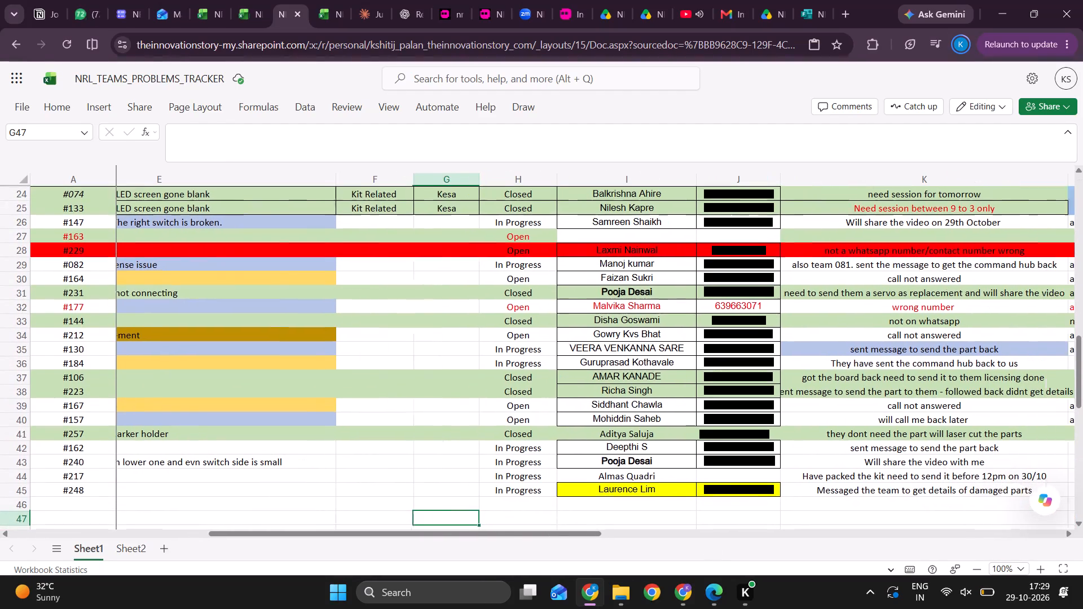
{"action": "scroll", "coordinate": [720, 525], "scroll_direction": "left", "scroll_amount": 3}
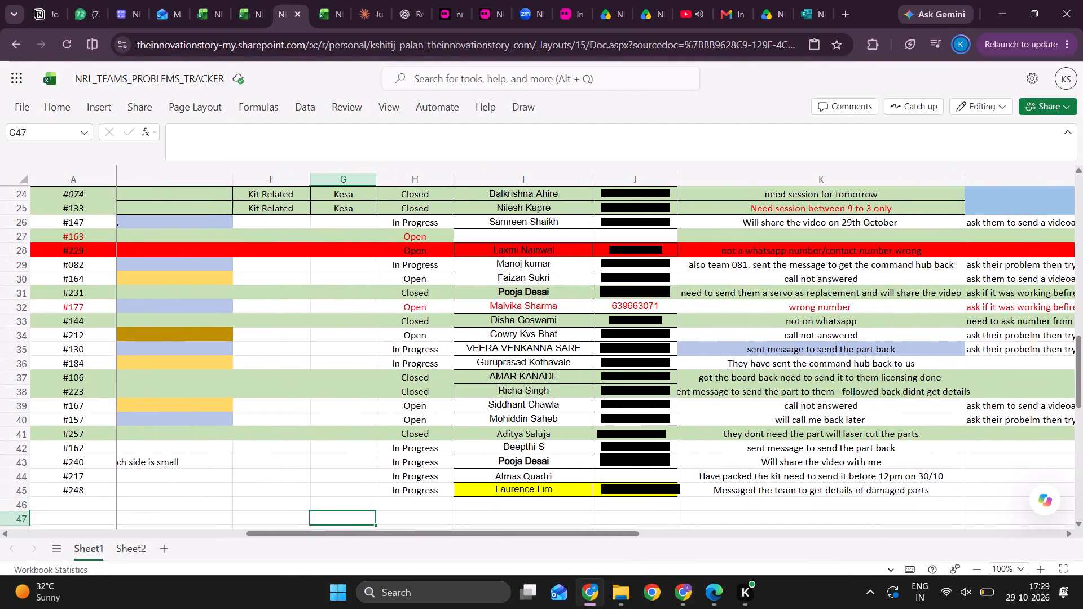
Examine the problem descriptions alongside the statuses and contacts for the team rows down to #248 in the problems tracker.
{"action": "key", "text": "Escape"}
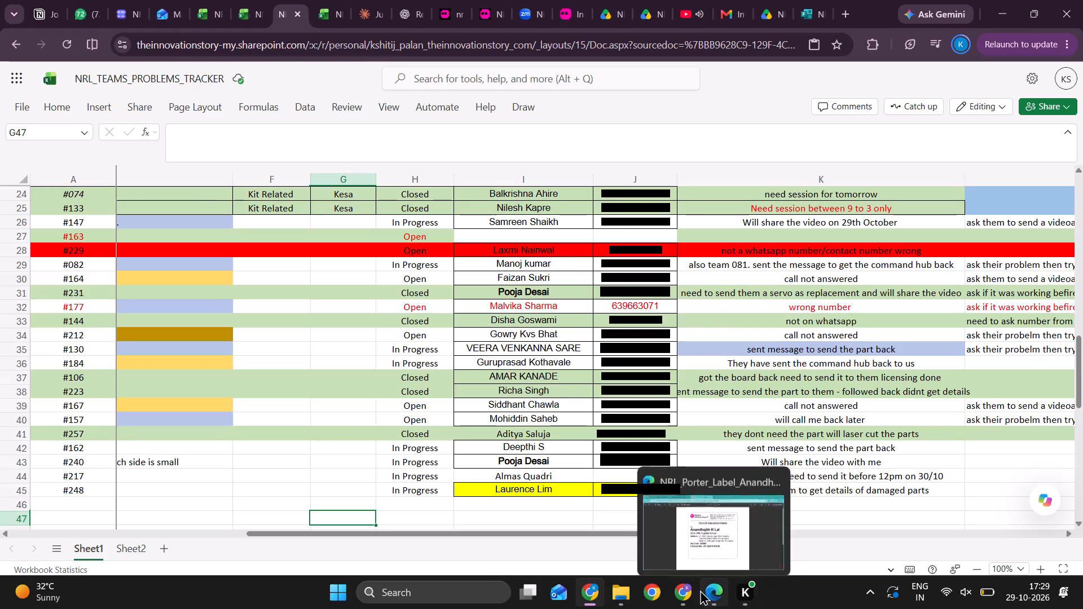
{"action": "left_click", "coordinate": [501, 516]}
{"action": "scroll", "coordinate": [599, 492], "scroll_direction": "right", "scroll_amount": 1}
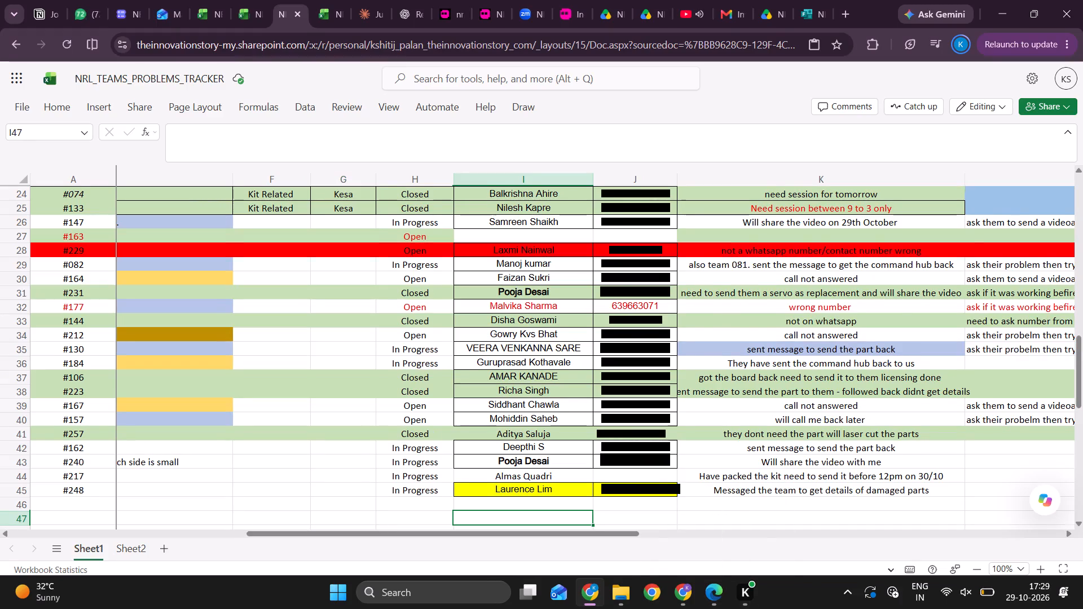
{"action": "scroll", "coordinate": [599, 492], "scroll_direction": "right", "scroll_amount": 2}
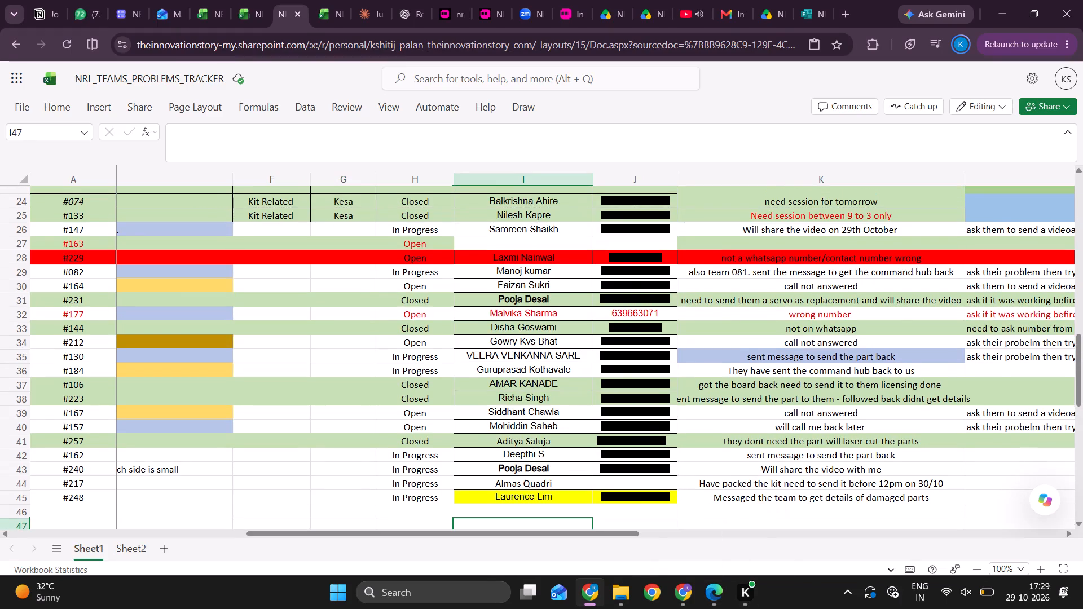
{"action": "scroll", "coordinate": [599, 492], "scroll_direction": "right", "scroll_amount": 6}
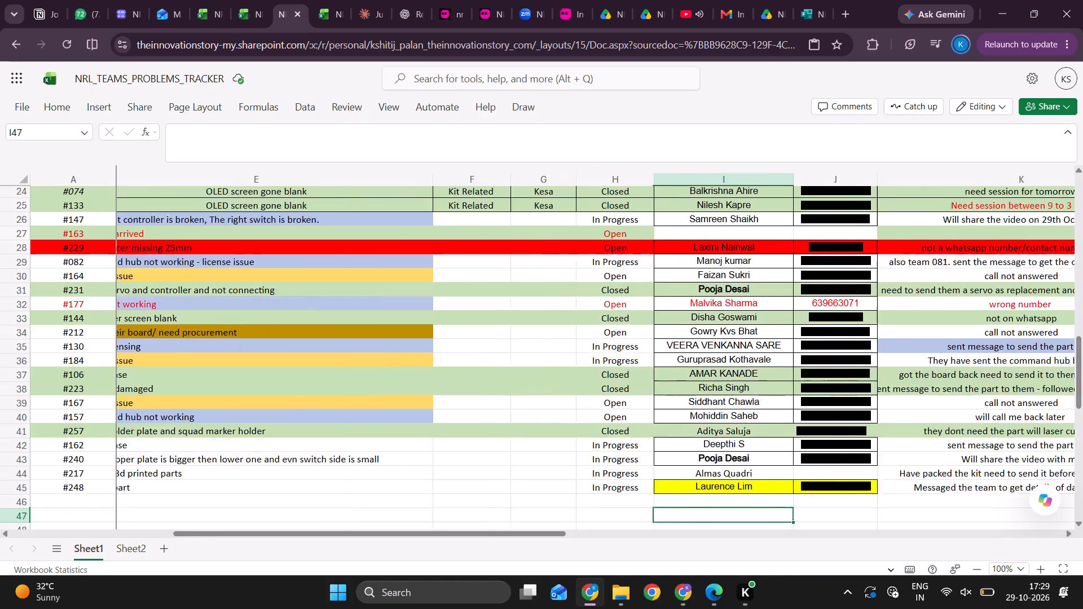
{"action": "scroll", "coordinate": [599, 492], "scroll_direction": "right", "scroll_amount": 1}
{"action": "scroll", "coordinate": [599, 492], "scroll_direction": "up", "scroll_amount": 1}
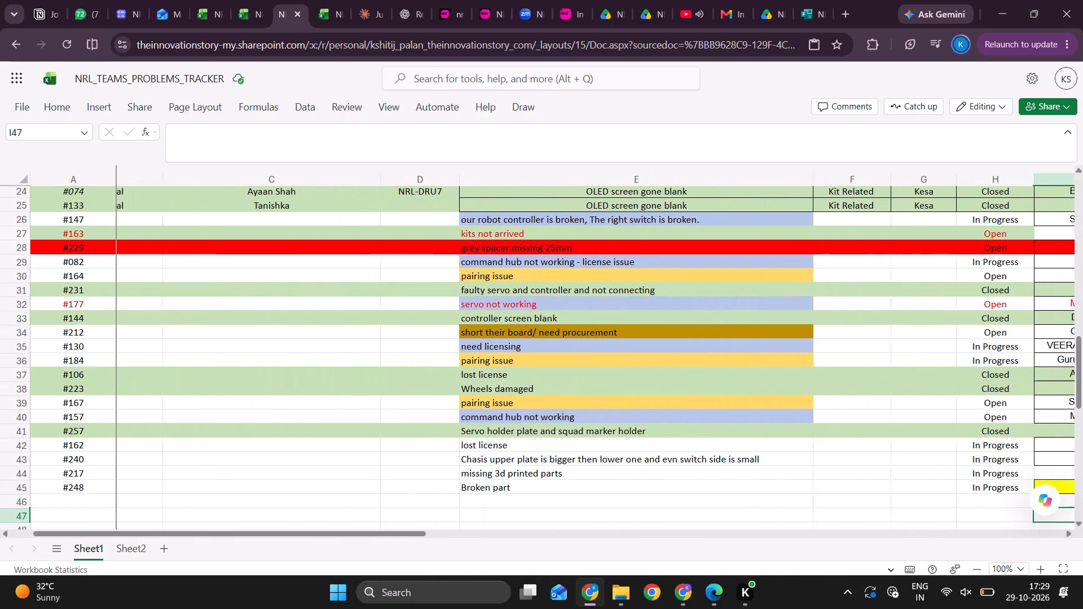
{"action": "scroll", "coordinate": [599, 492], "scroll_direction": "up", "scroll_amount": 2}
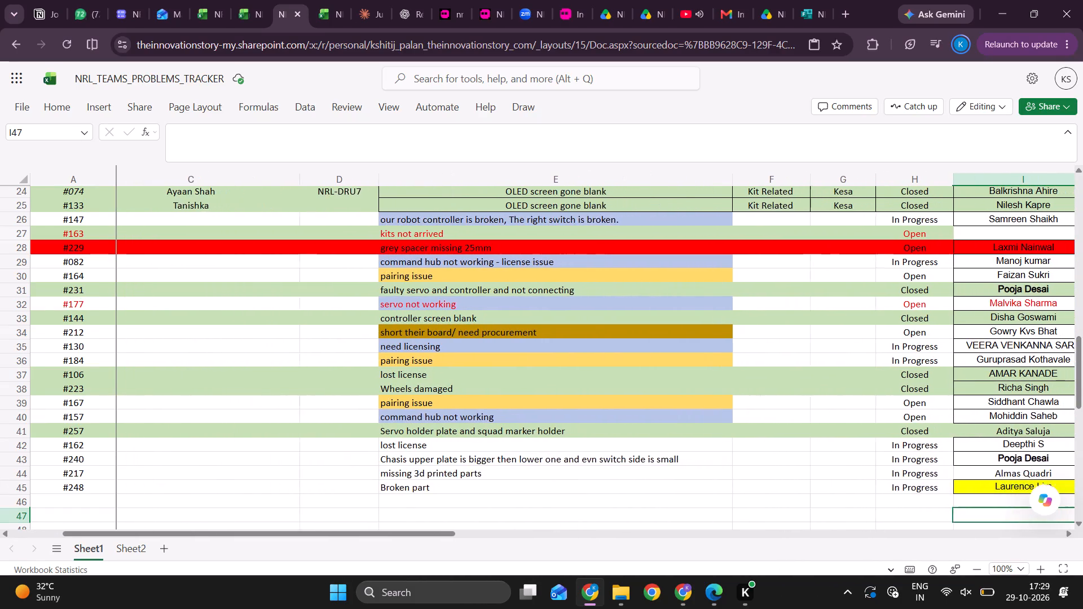
Examine the queries, statuses, mentors and notes of the earliest team rows at the start of the problems tracker.
{"action": "scroll", "coordinate": [599, 492], "scroll_direction": "up", "scroll_amount": 2}
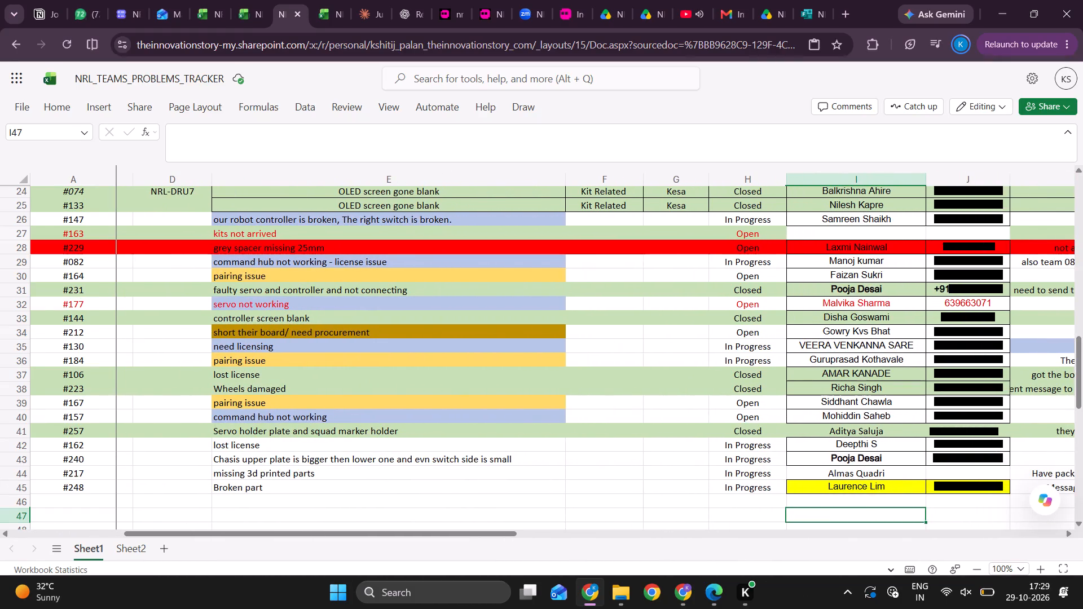
{"action": "scroll", "coordinate": [599, 492], "scroll_direction": "up", "scroll_amount": 6}
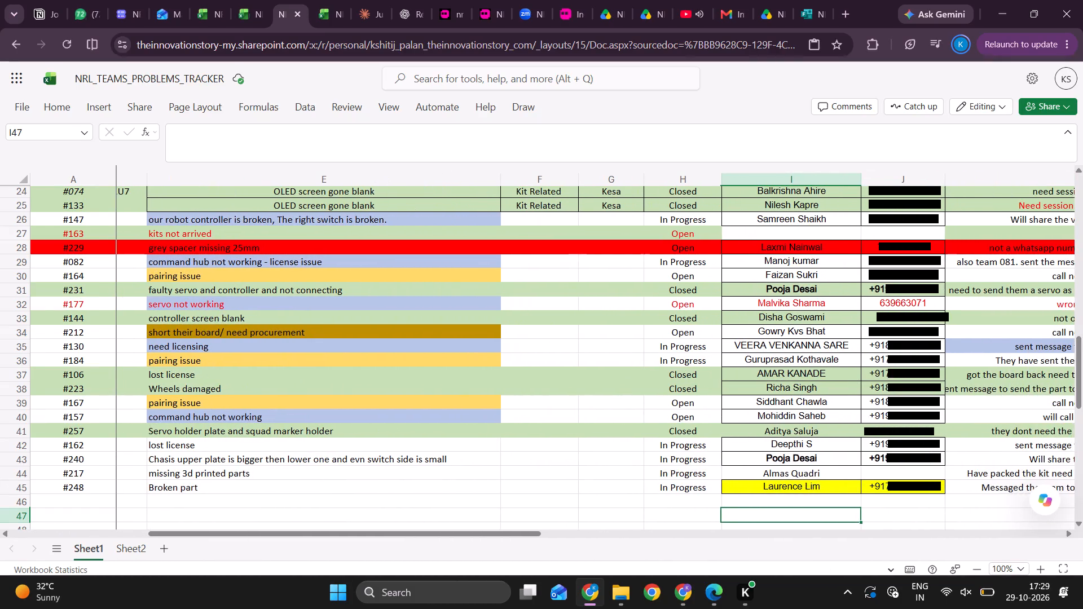
{"action": "scroll", "coordinate": [599, 492], "scroll_direction": "up", "scroll_amount": 4}
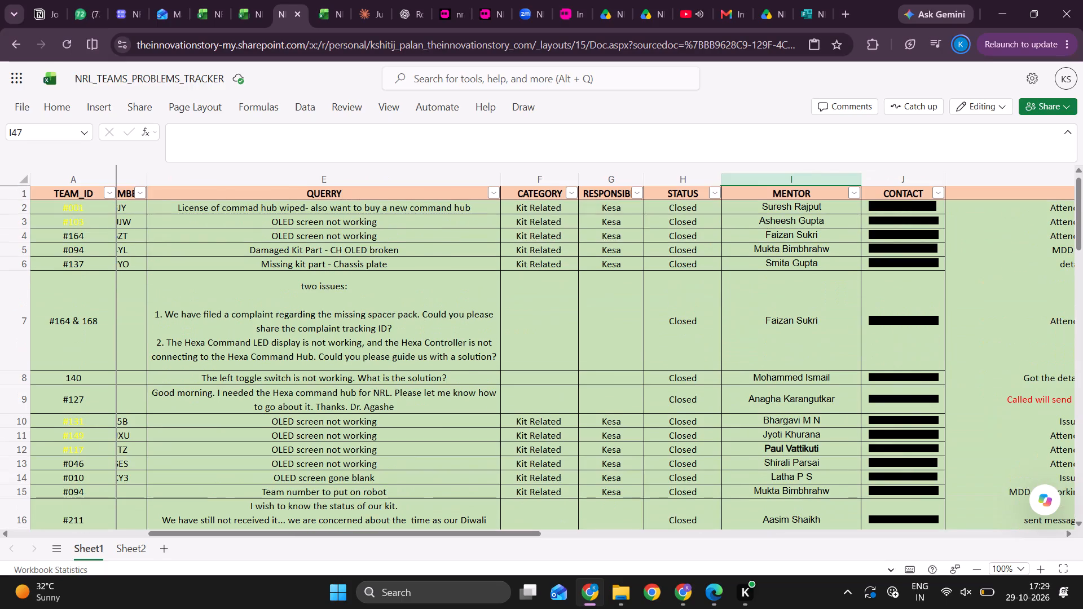
{"action": "scroll", "coordinate": [599, 492], "scroll_direction": "up", "scroll_amount": 1}
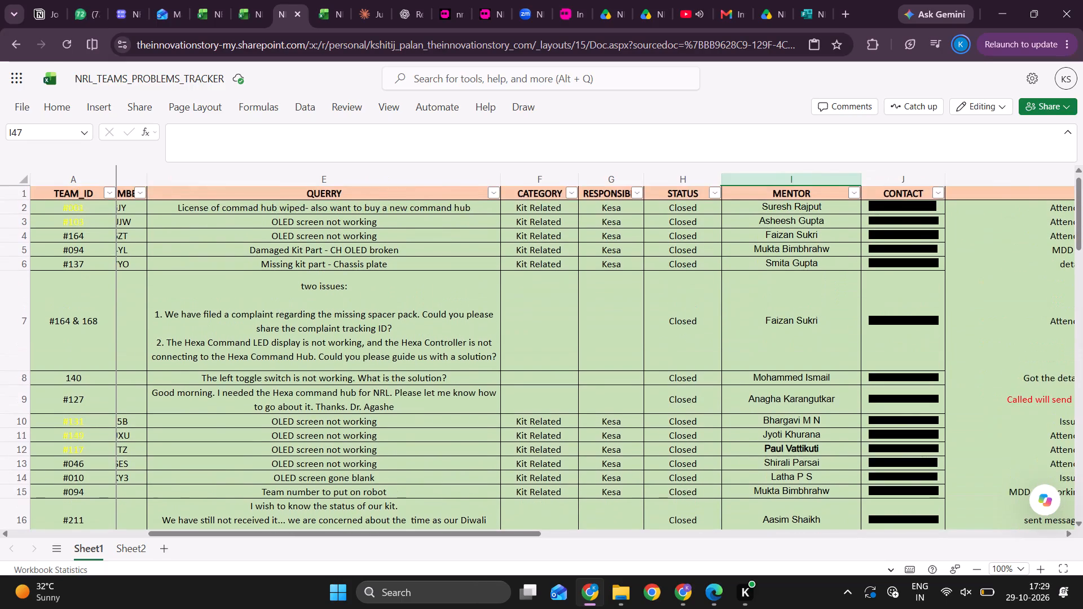
{"action": "scroll", "coordinate": [599, 492], "scroll_direction": "left", "scroll_amount": 2}
{"action": "scroll", "coordinate": [599, 492], "scroll_direction": "down", "scroll_amount": 1}
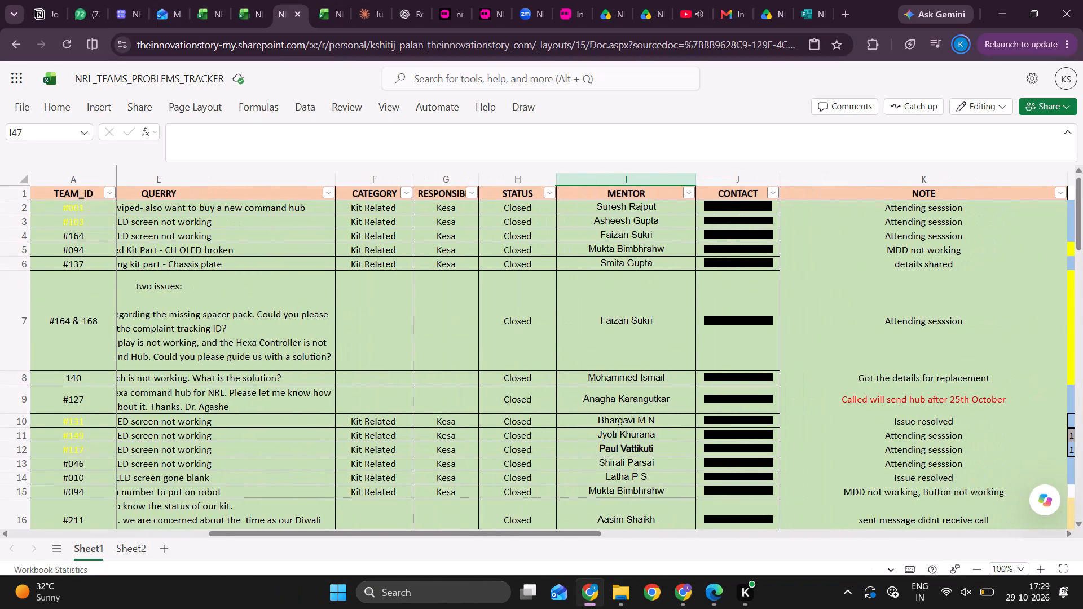
{"action": "scroll", "coordinate": [599, 492], "scroll_direction": "down", "scroll_amount": 2}
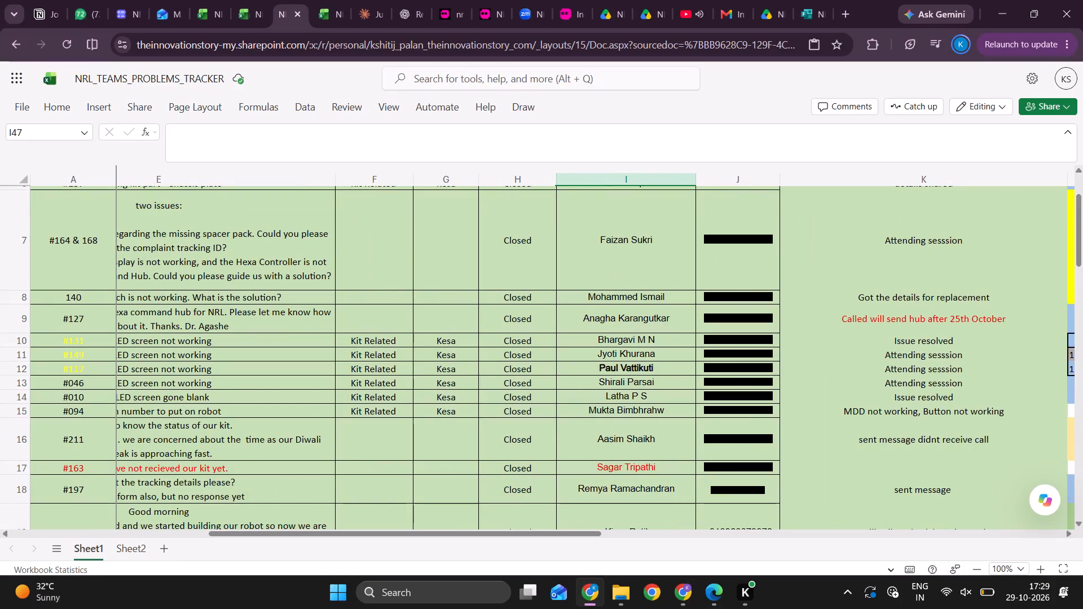
Examine the note for team #127 and the sources, member names and queries of the team rows down to #248.
{"action": "left_click", "coordinate": [874, 312]}
{"action": "scroll", "coordinate": [774, 328], "scroll_direction": "right", "scroll_amount": 2}
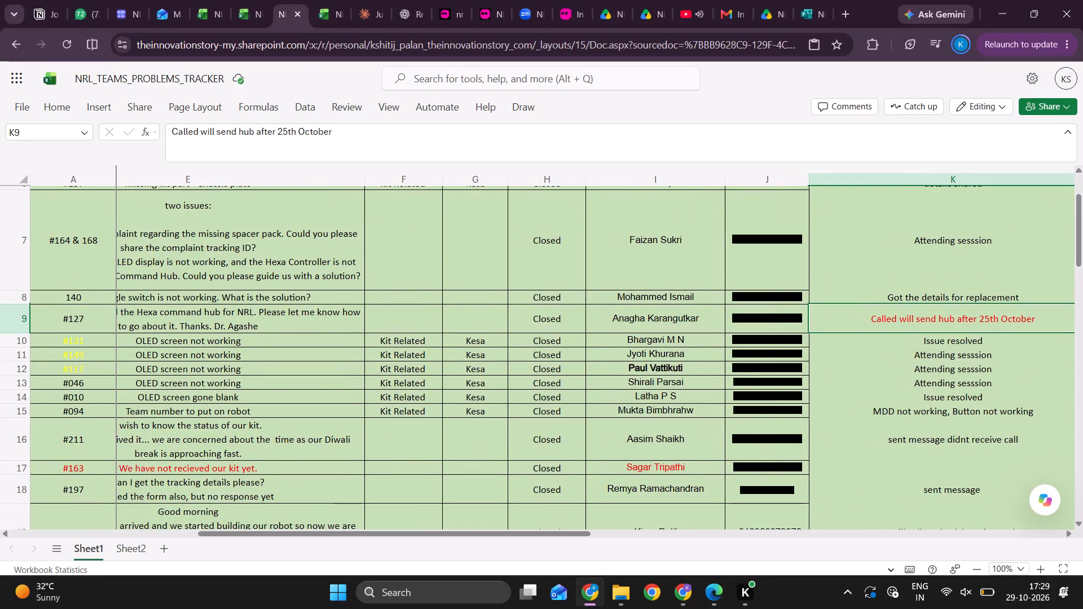
{"action": "scroll", "coordinate": [774, 328], "scroll_direction": "right", "scroll_amount": 3}
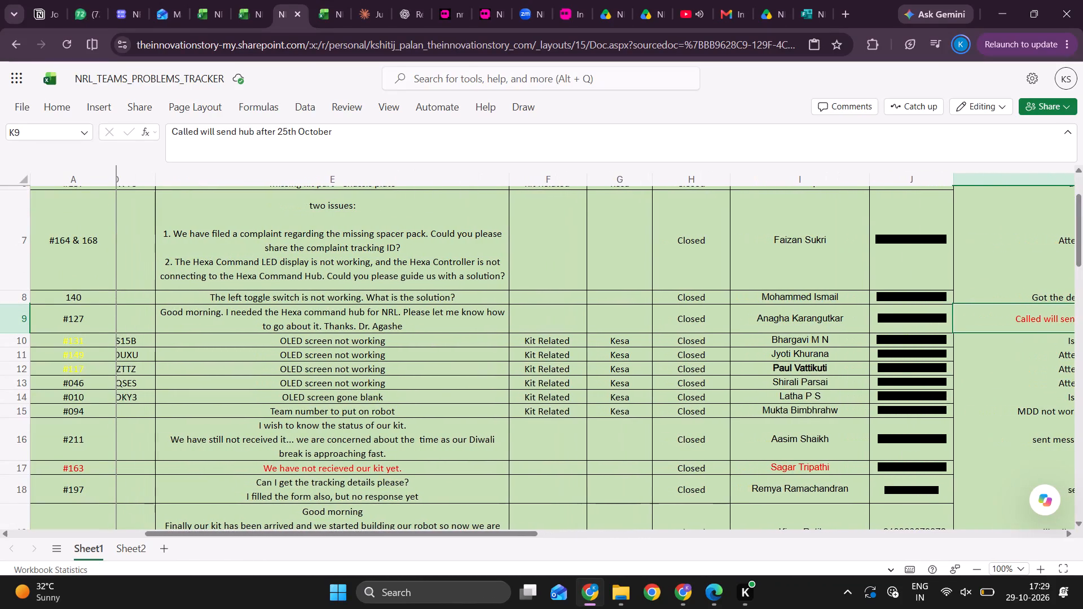
{"action": "scroll", "coordinate": [774, 328], "scroll_direction": "right", "scroll_amount": 3}
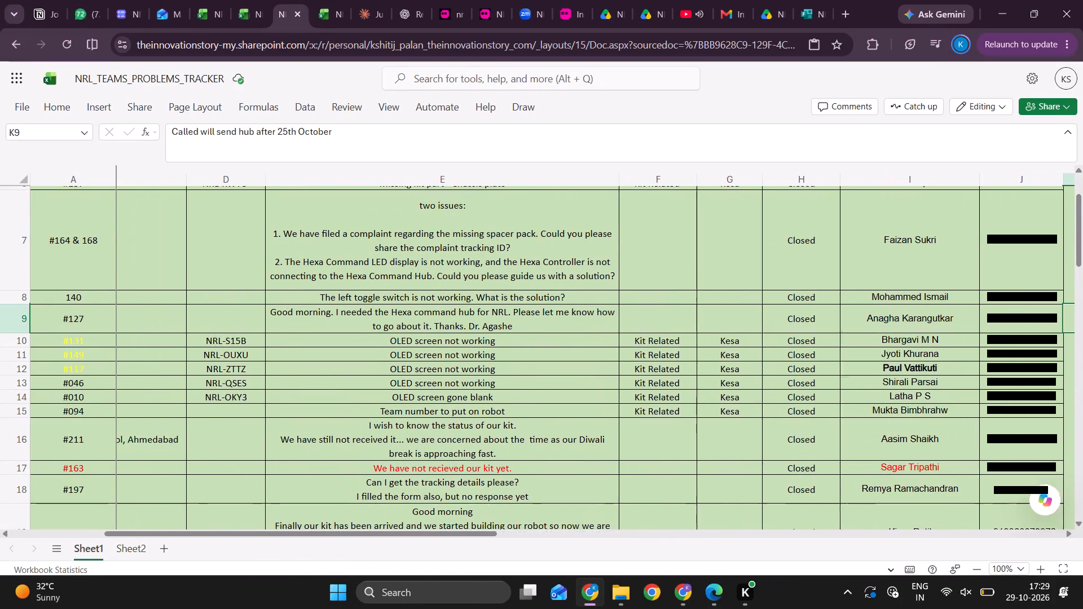
{"action": "scroll", "coordinate": [774, 328], "scroll_direction": "right", "scroll_amount": 8}
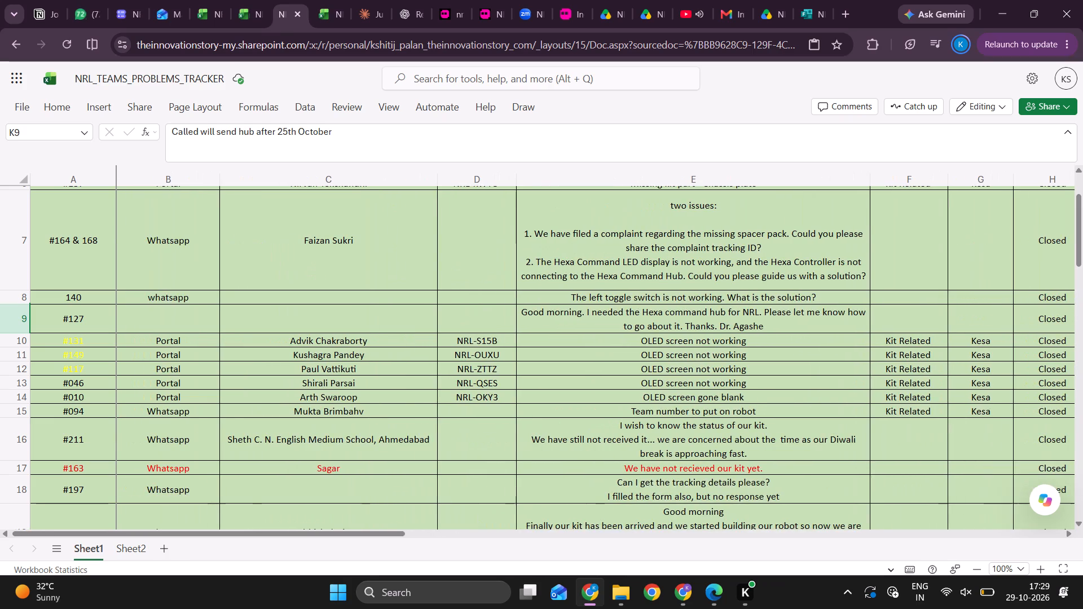
{"action": "scroll", "coordinate": [774, 328], "scroll_direction": "down", "scroll_amount": 9}
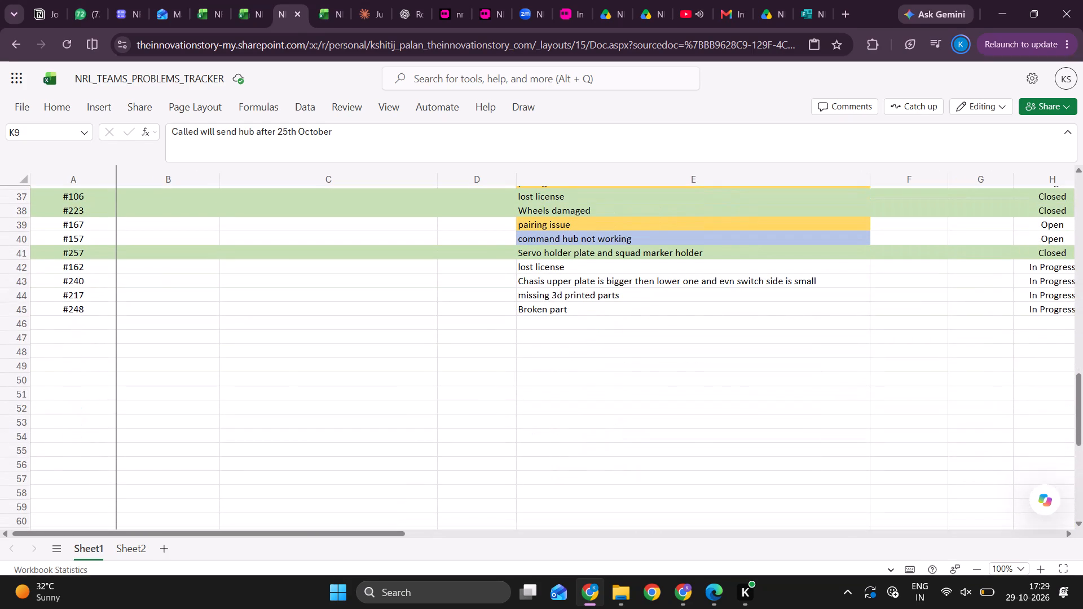
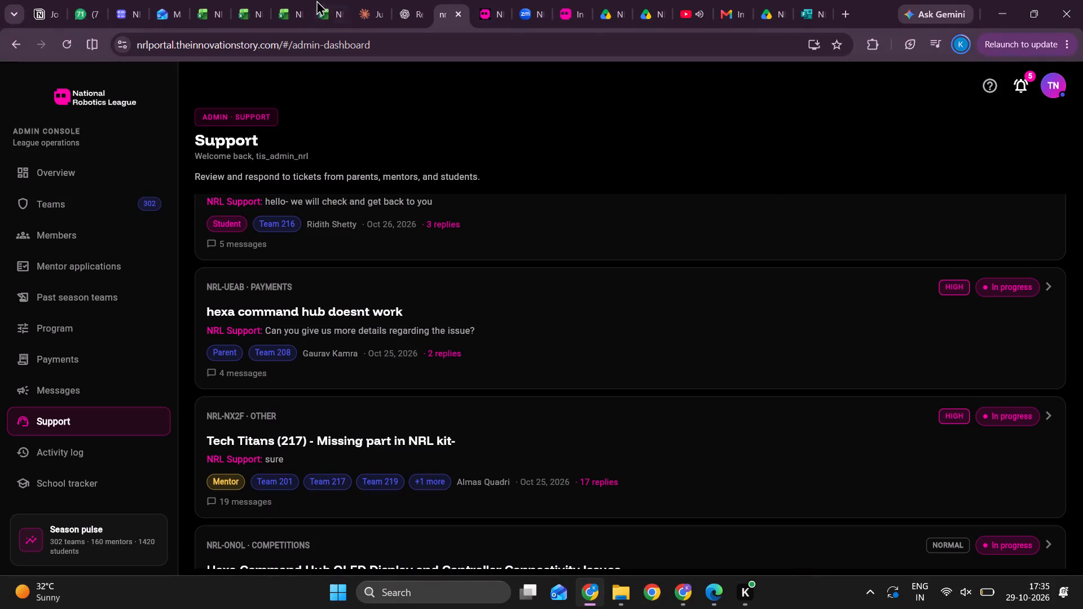
Switch from the support tickets to the NRL_2026_KIT_DISPATCH workbook and the NRL_Kit_Master_2026 workbook to view them.
{"action": "left_click", "coordinate": [241, 5]}
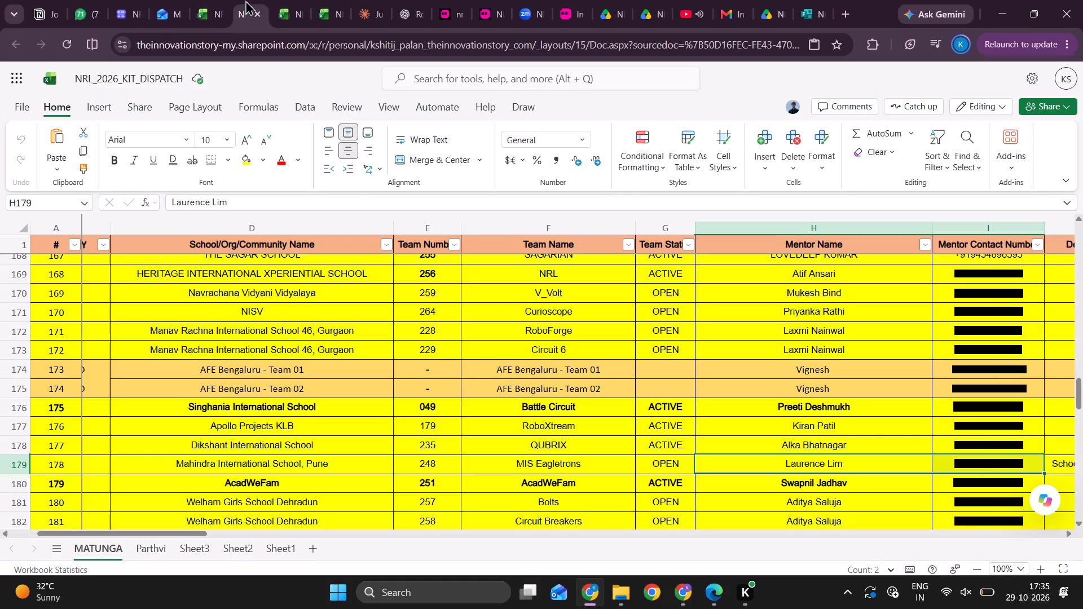
{"action": "left_click", "coordinate": [210, 0]}
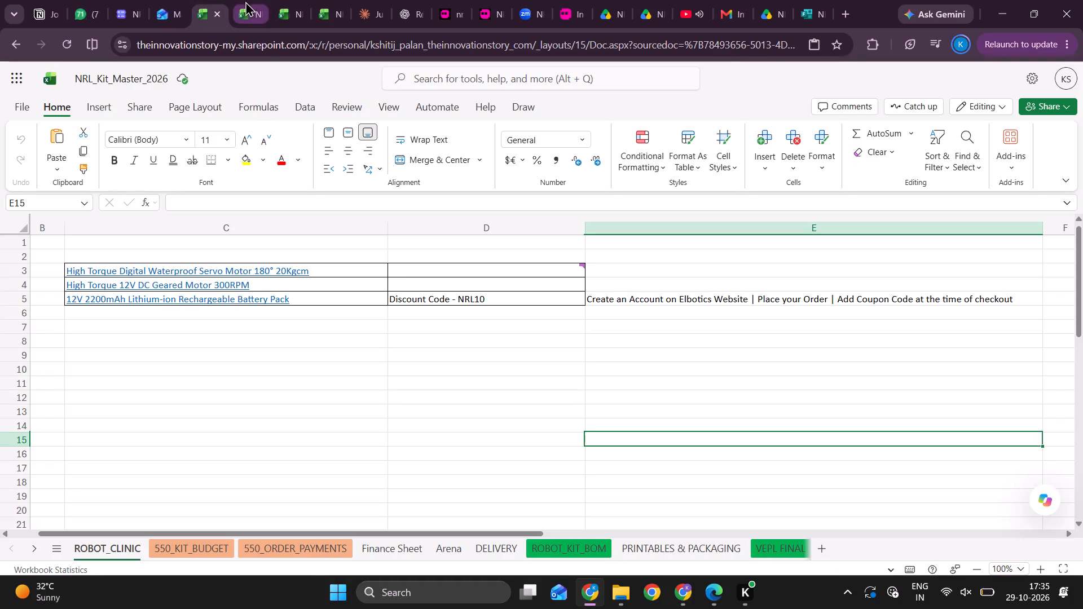
Return to the NRL_TEAMS_PROBLEMS_TRACKER workbook and dismiss the link-sharing notice covering the sheet.
{"action": "left_click", "coordinate": [290, 1]}
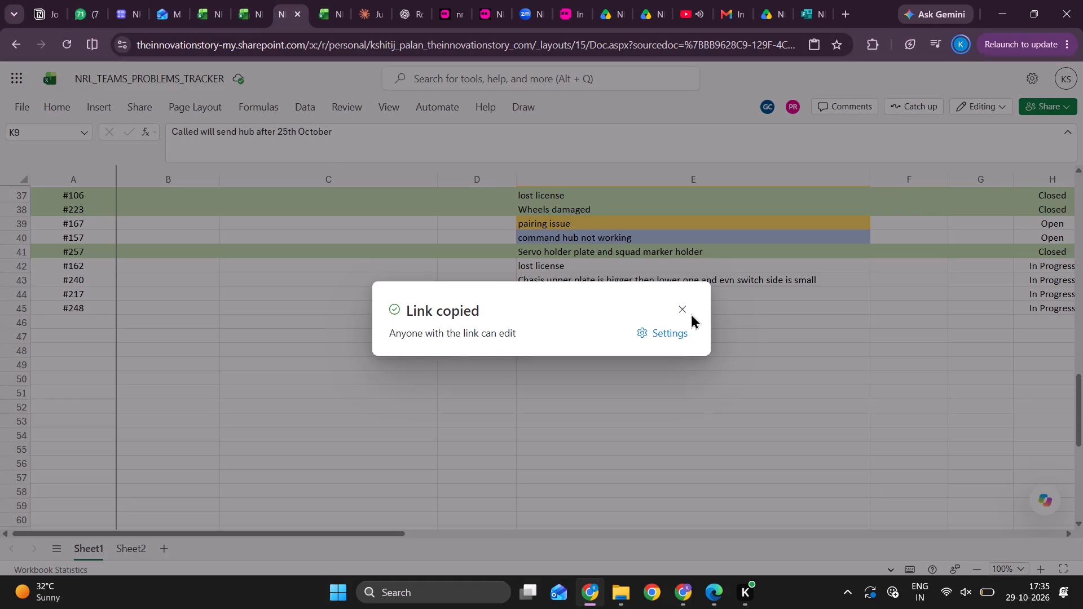
{"action": "left_click", "coordinate": [679, 302]}
Open the problem description of team #217, about missing 3D printed parts, for editing in the problems tracker.
{"action": "scroll", "coordinate": [634, 361], "scroll_direction": "up", "scroll_amount": 1}
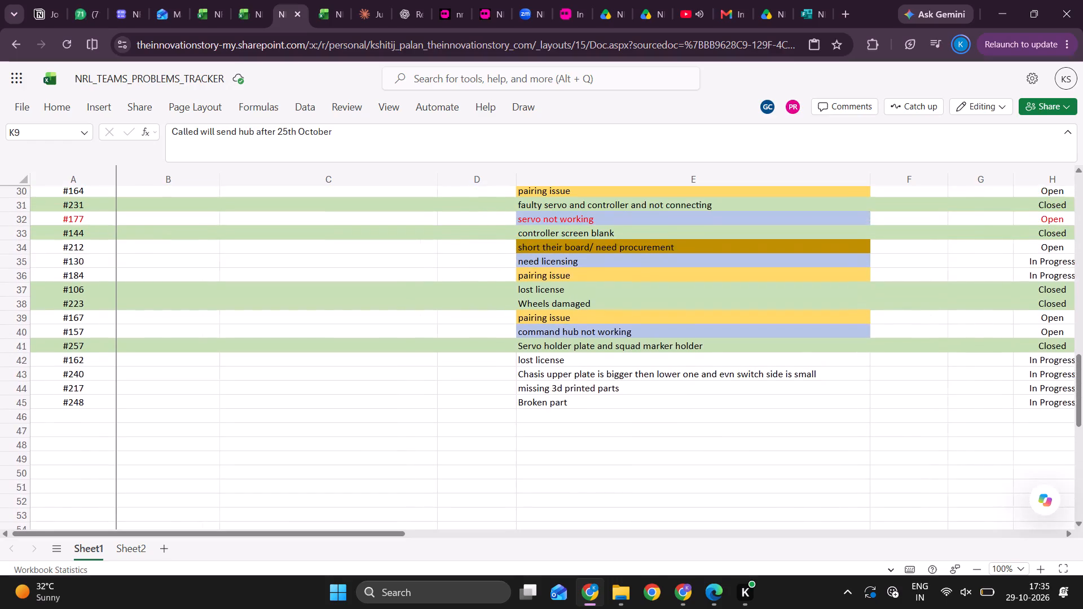
{"action": "scroll", "coordinate": [634, 361], "scroll_direction": "up", "scroll_amount": 2}
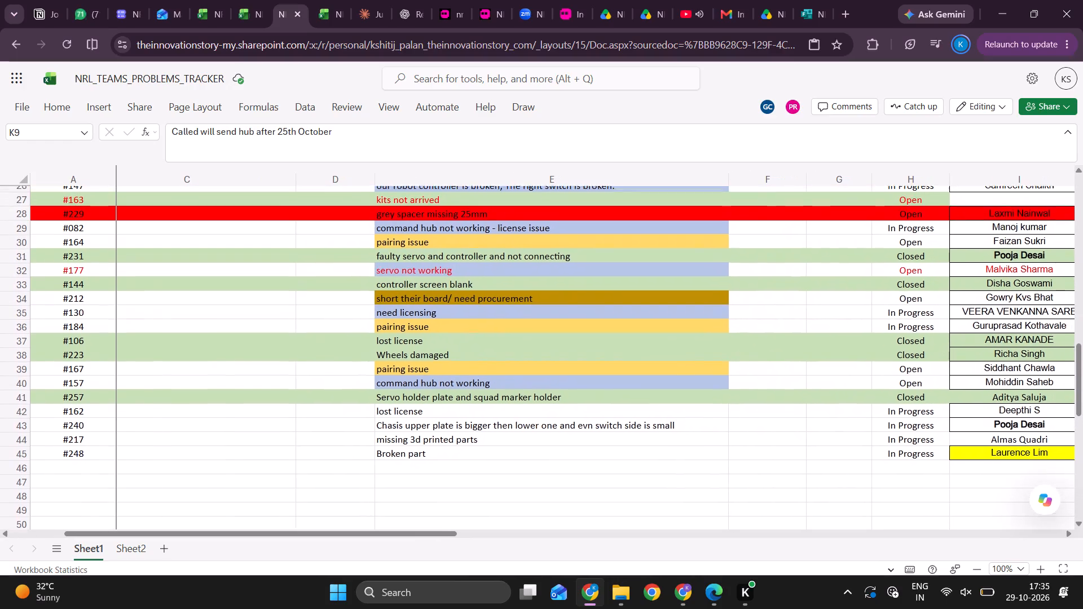
{"action": "scroll", "coordinate": [634, 361], "scroll_direction": "up", "scroll_amount": 1}
{"action": "scroll", "coordinate": [634, 361], "scroll_direction": "left", "scroll_amount": 1}
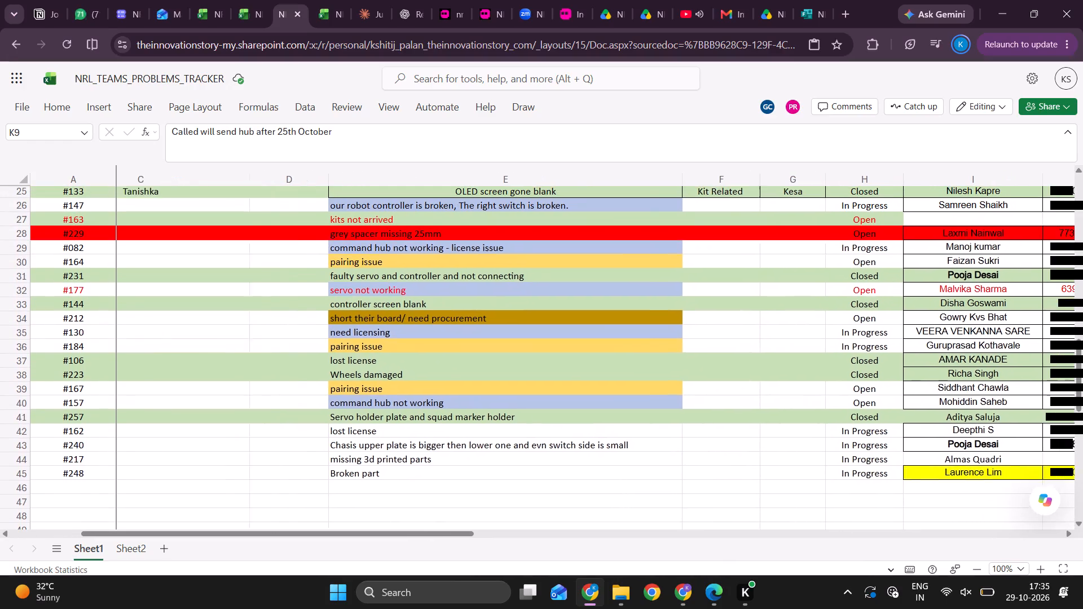
{"action": "scroll", "coordinate": [634, 361], "scroll_direction": "left", "scroll_amount": 2}
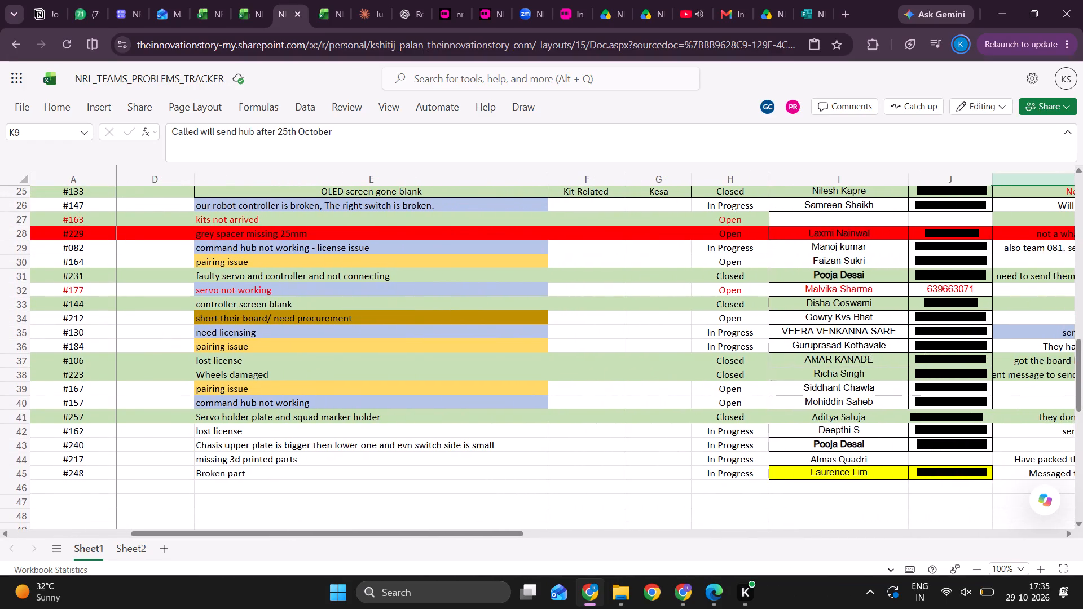
{"action": "left_click", "coordinate": [495, 461]}
{"action": "double_click", "coordinate": [485, 464]}
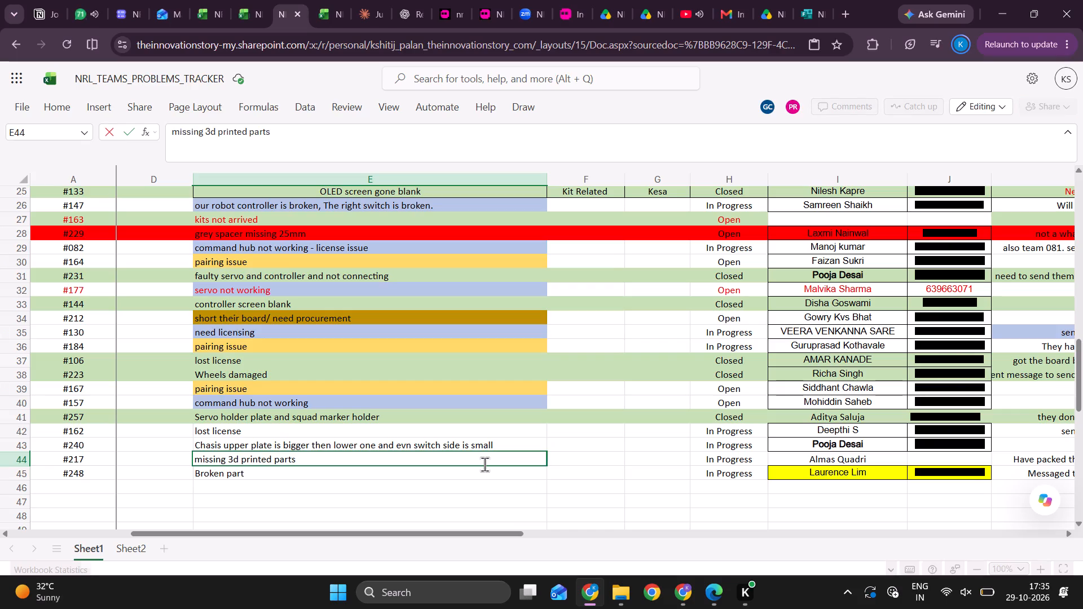
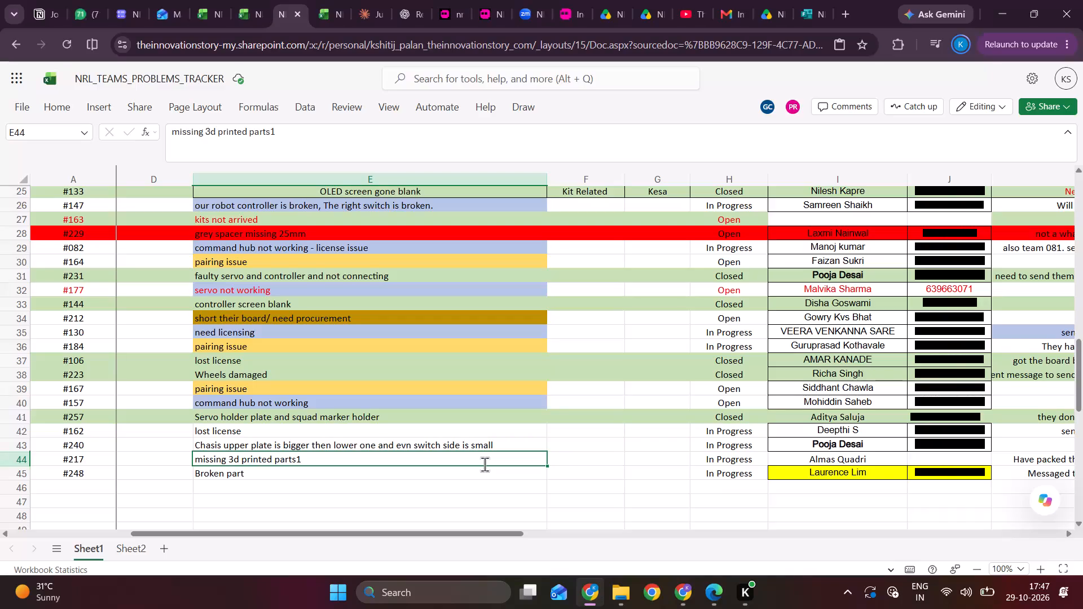
Examine the problem descriptions, statuses and follow-up remarks for the team rows from #133 to #248 in the problems tracker.
{"action": "scroll", "coordinate": [567, 496], "scroll_direction": "left", "scroll_amount": 1}
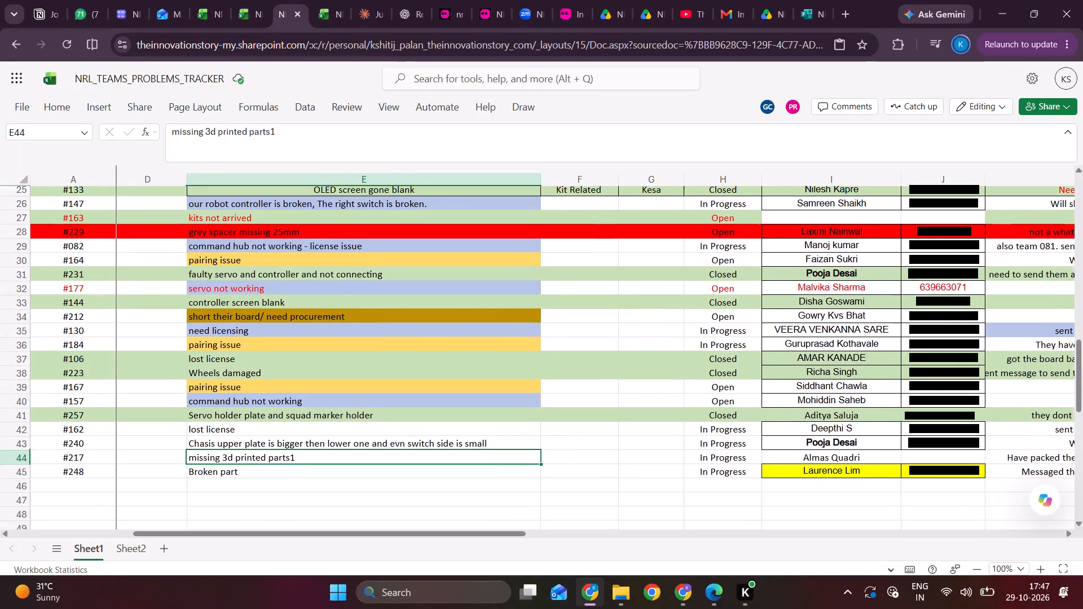
{"action": "scroll", "coordinate": [567, 496], "scroll_direction": "left", "scroll_amount": 2}
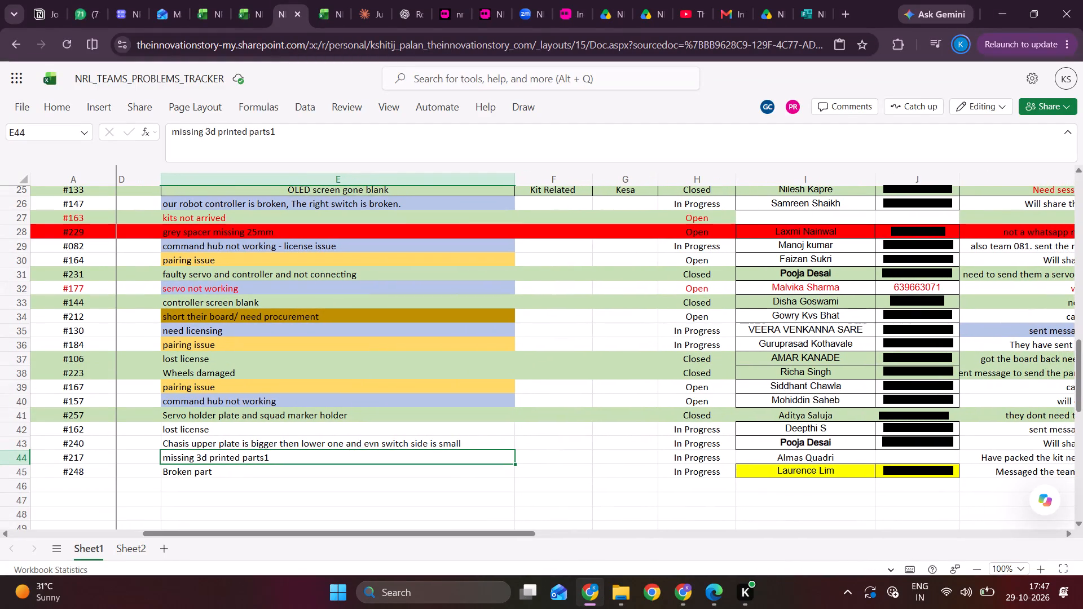
{"action": "scroll", "coordinate": [567, 496], "scroll_direction": "left", "scroll_amount": 2}
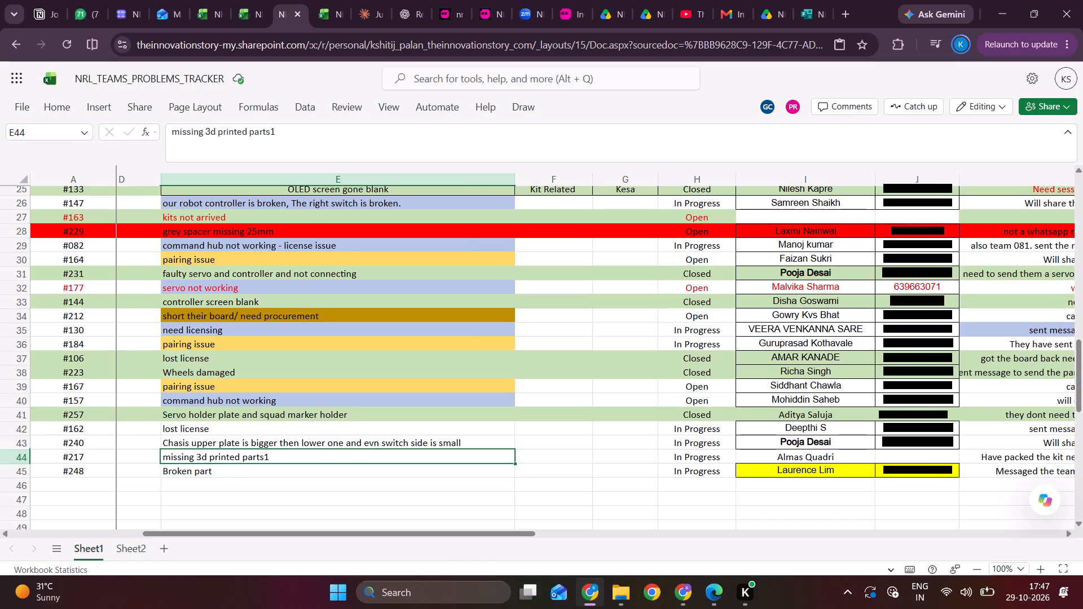
{"action": "scroll", "coordinate": [738, 444], "scroll_direction": "left", "scroll_amount": 2}
{"action": "scroll", "coordinate": [738, 444], "scroll_direction": "right", "scroll_amount": 1}
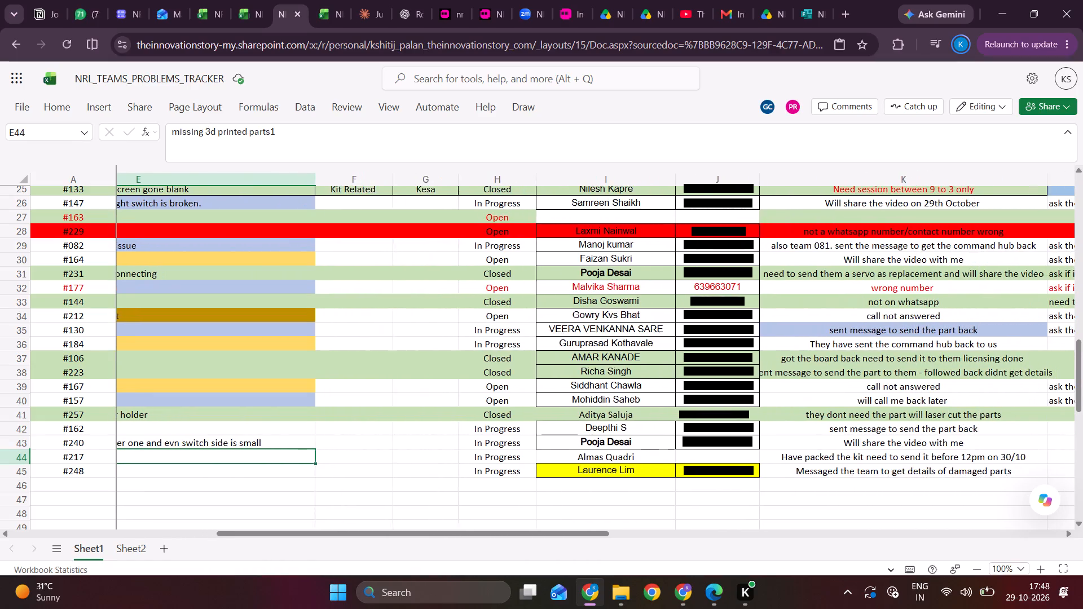